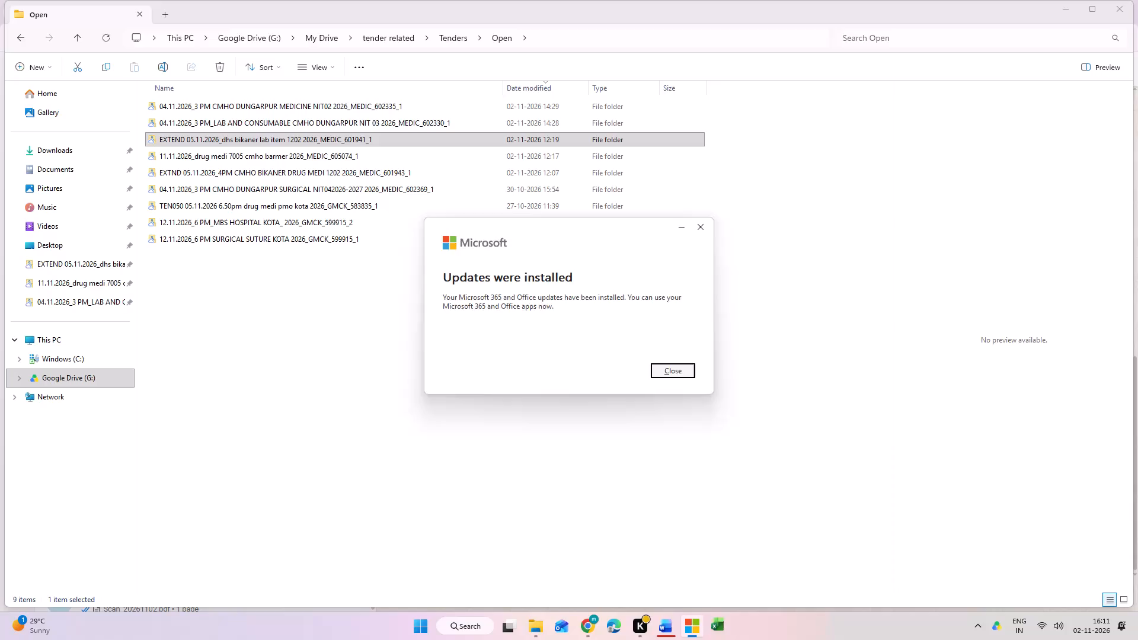
Dismiss the Microsoft 365 and Office updates notice.
{"action": "left_click", "coordinate": [667, 372]}
Refresh the listing of the Open tenders folder.
{"action": "right_click", "coordinate": [482, 324]}
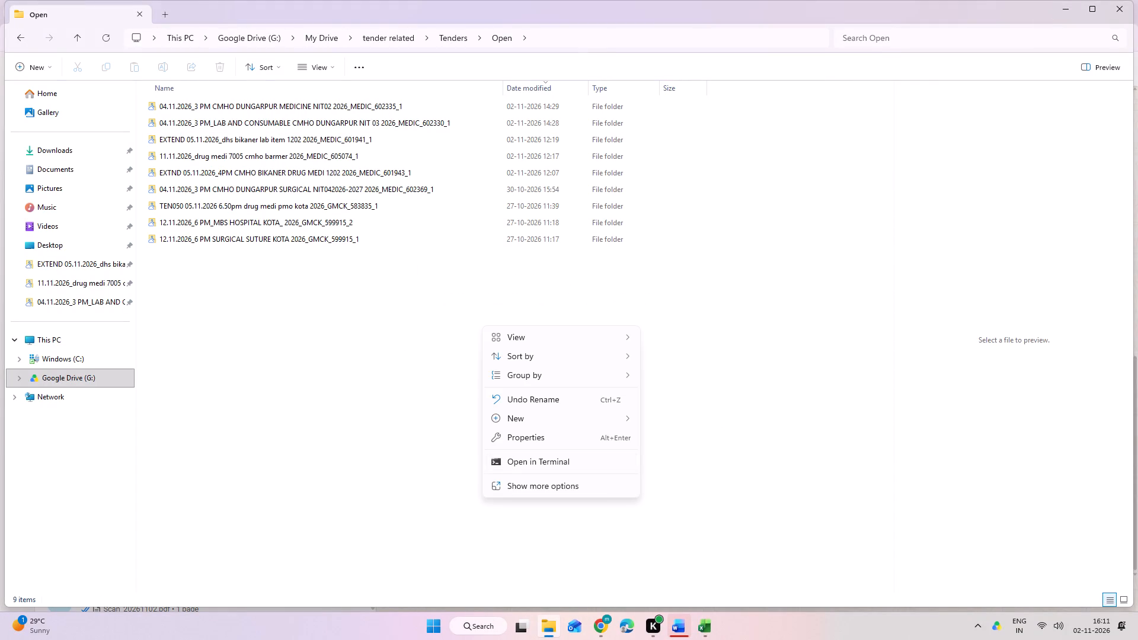
{"action": "left_click", "coordinate": [561, 482]}
{"action": "left_click", "coordinate": [537, 383]}
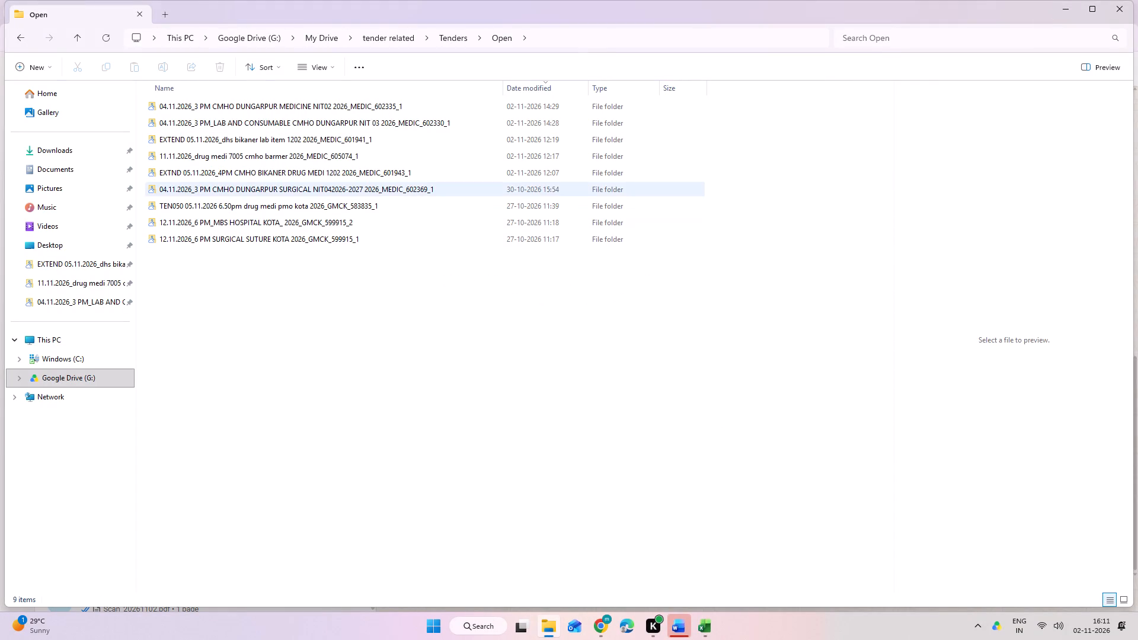
Open the tender folder "04.11.2026_3 PM CMHO DUNGARPUR MEDICINE NIT02 2026_MEDIC_602335_1".
{"action": "double_click", "coordinate": [260, 109]}
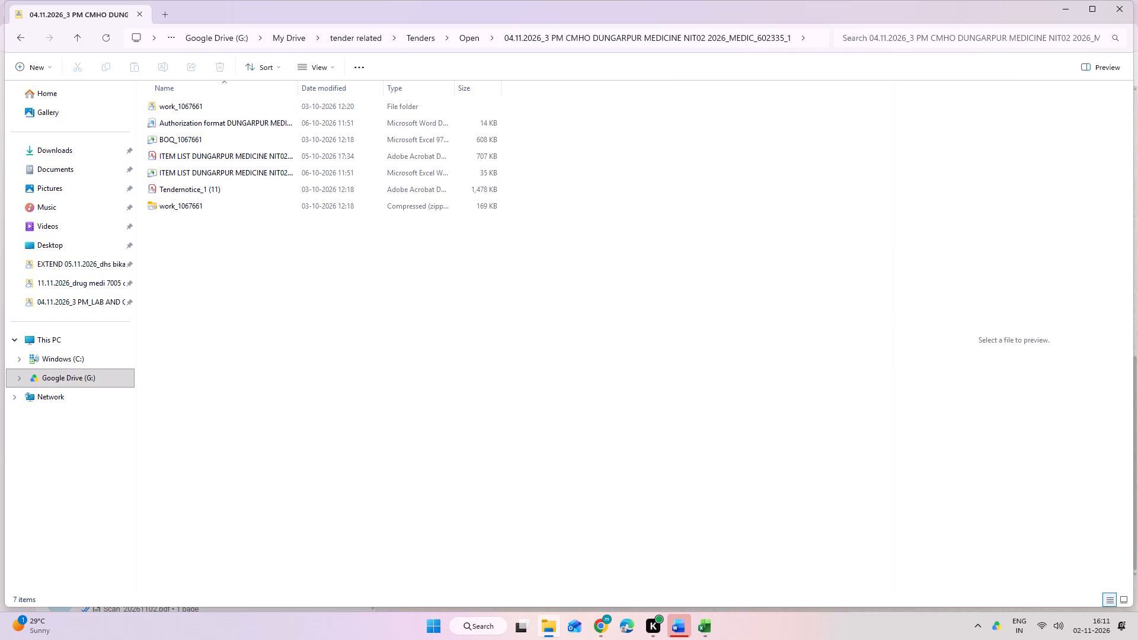
Open the full path of the Dungarpur medicine NIT02 tender folder as editable text.
{"action": "double_click", "coordinate": [814, 43]}
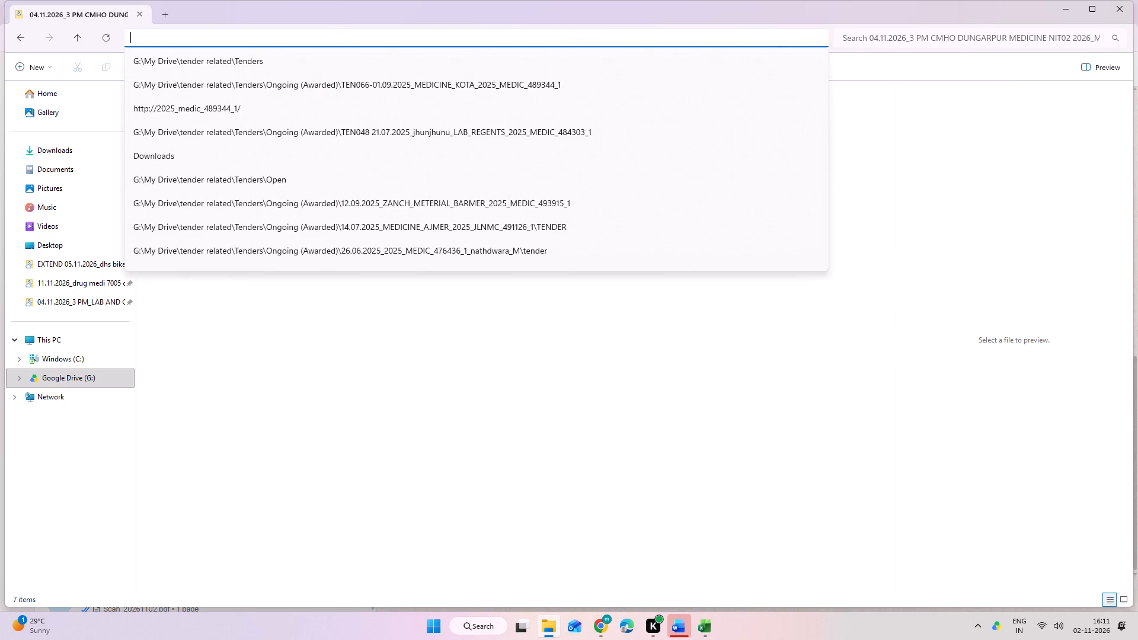
{"action": "left_click", "coordinate": [921, 204]}
{"action": "left_click", "coordinate": [817, 40]}
{"action": "left_click", "coordinate": [721, 36]}
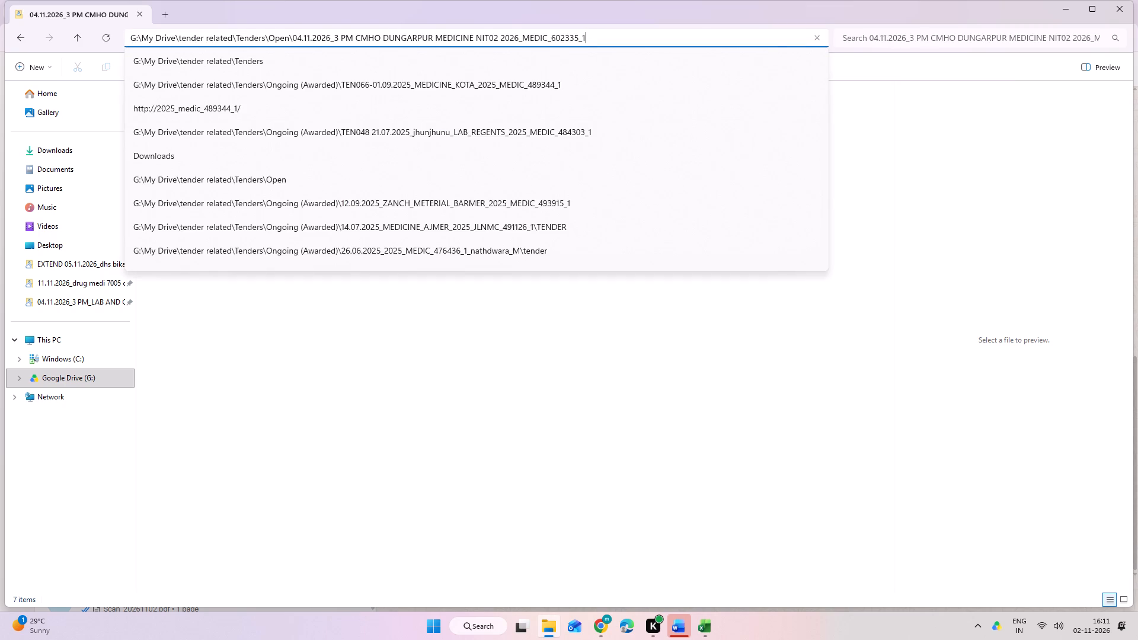
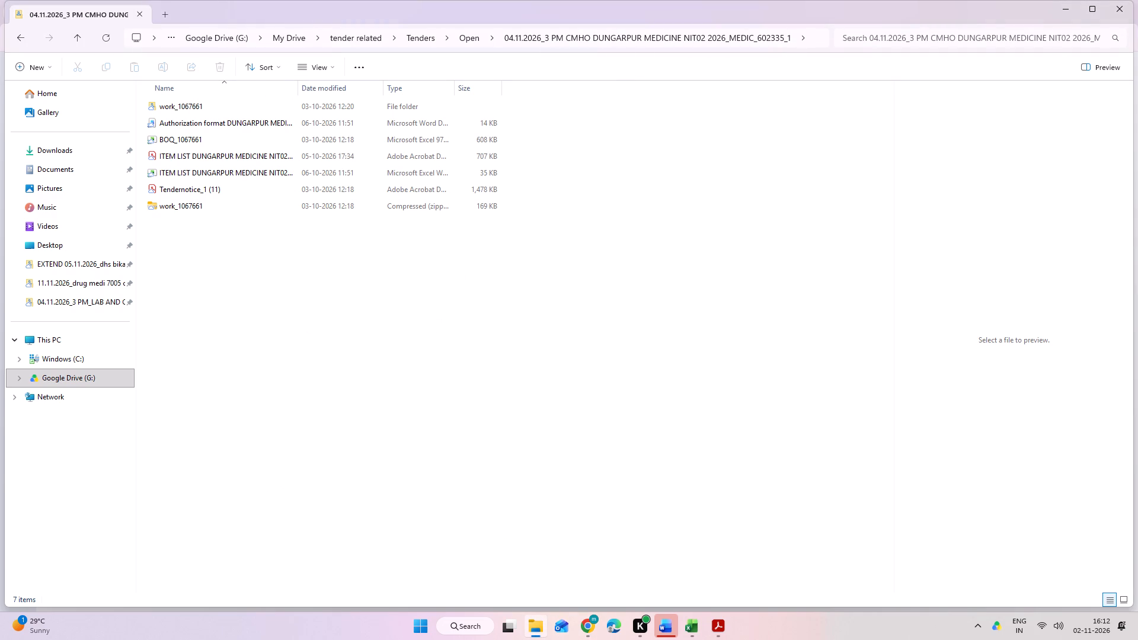
Create a new folder named "AUTHORIZATION" inside the CMHO Dungarpur medicine NIT02 tender folder.
{"action": "key", "text": "ctrl+shift+n"}
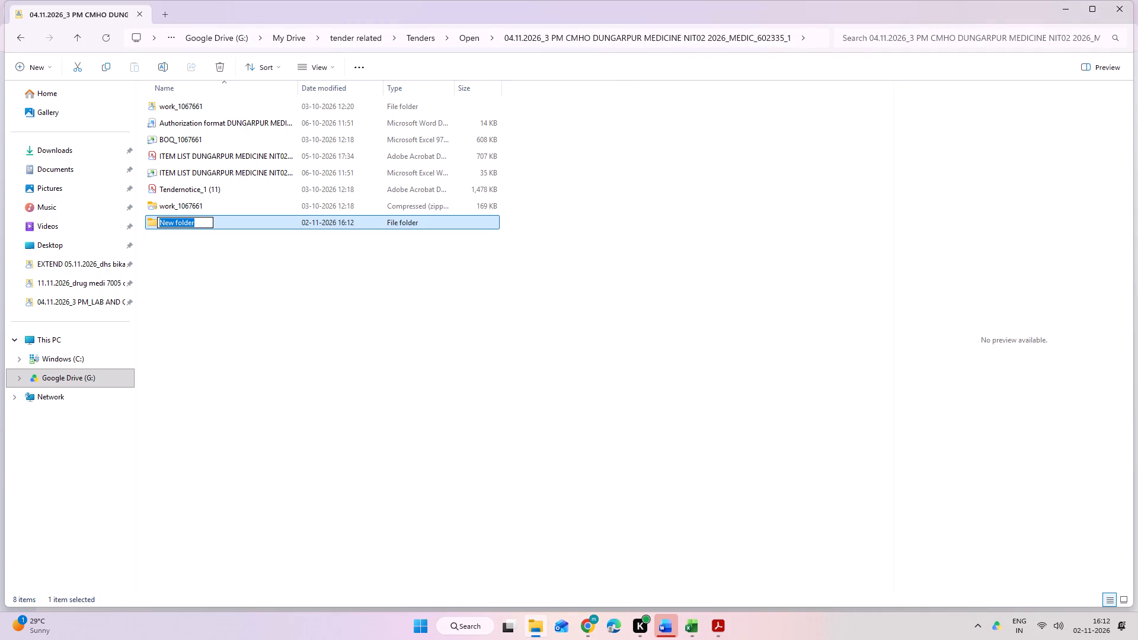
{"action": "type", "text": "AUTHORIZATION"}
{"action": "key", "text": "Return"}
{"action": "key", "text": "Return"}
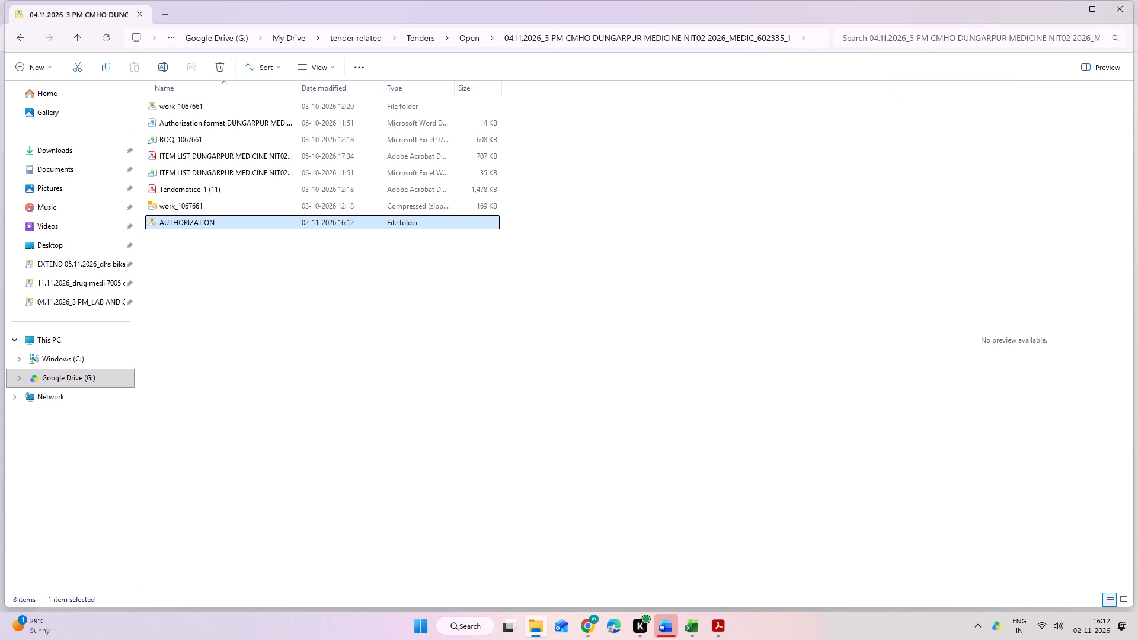
Move the PDFs Scan10001 (4) and Scan1 (5) from Downloads into the tender's AUTHORIZATION folder.
{"action": "double_click", "coordinate": [210, 226]}
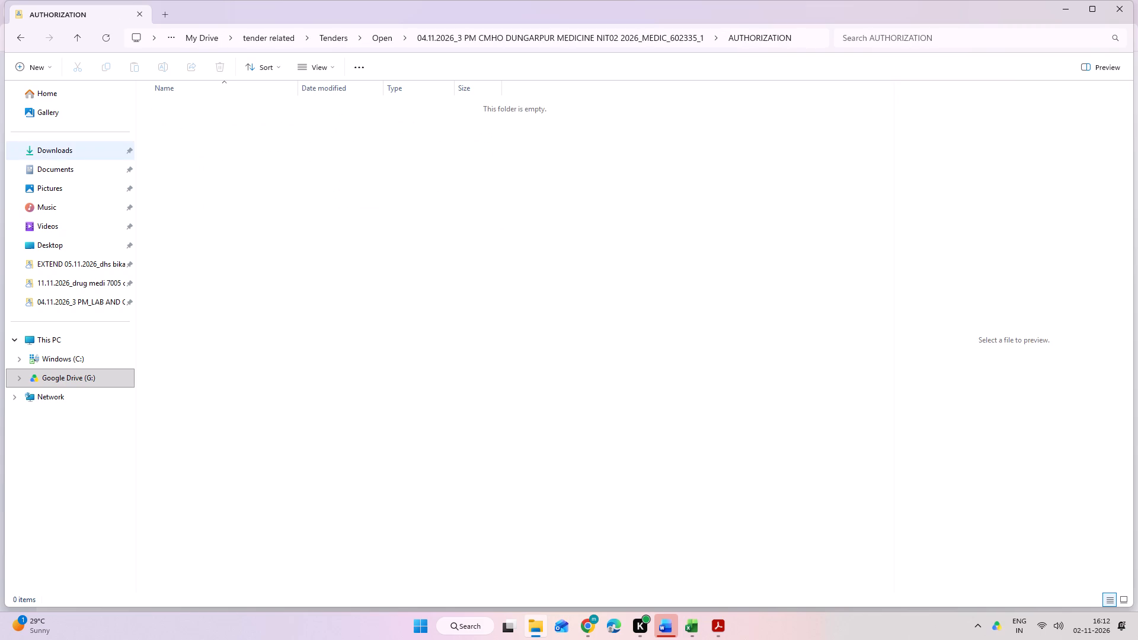
{"action": "left_click", "coordinate": [70, 154]}
{"action": "left_click_drag", "start_coordinate": [637, 108], "coordinate": [624, 117]}
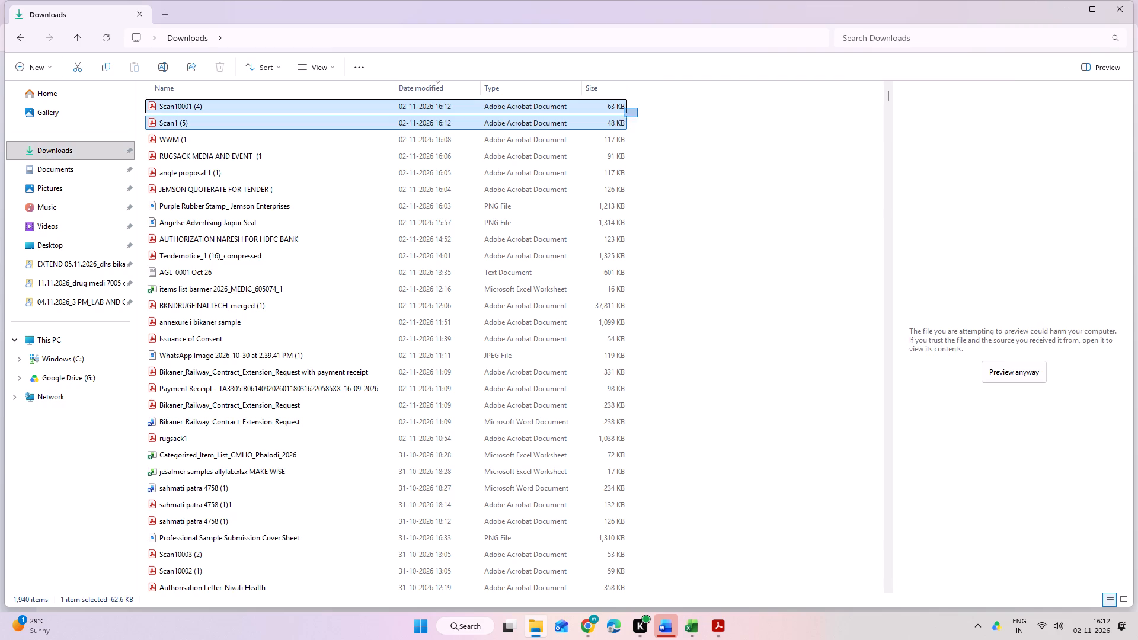
{"action": "left_click_drag", "start_coordinate": [624, 117], "coordinate": [612, 121]}
{"action": "right_click", "coordinate": [473, 105]}
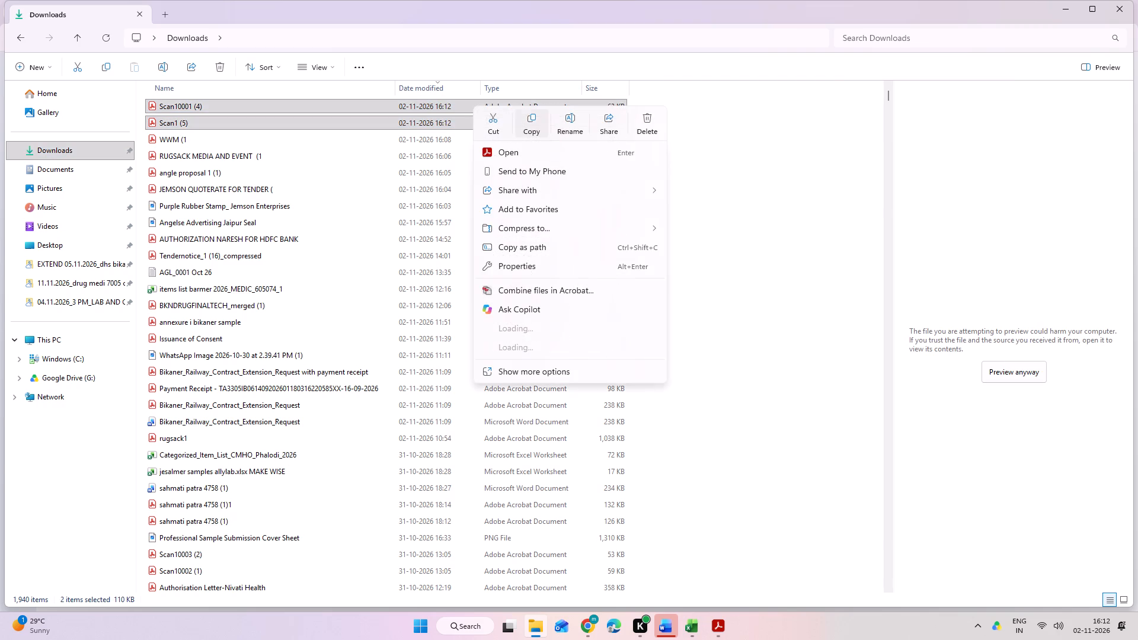
{"action": "left_click", "coordinate": [492, 124]}
{"action": "left_click", "coordinate": [20, 37]}
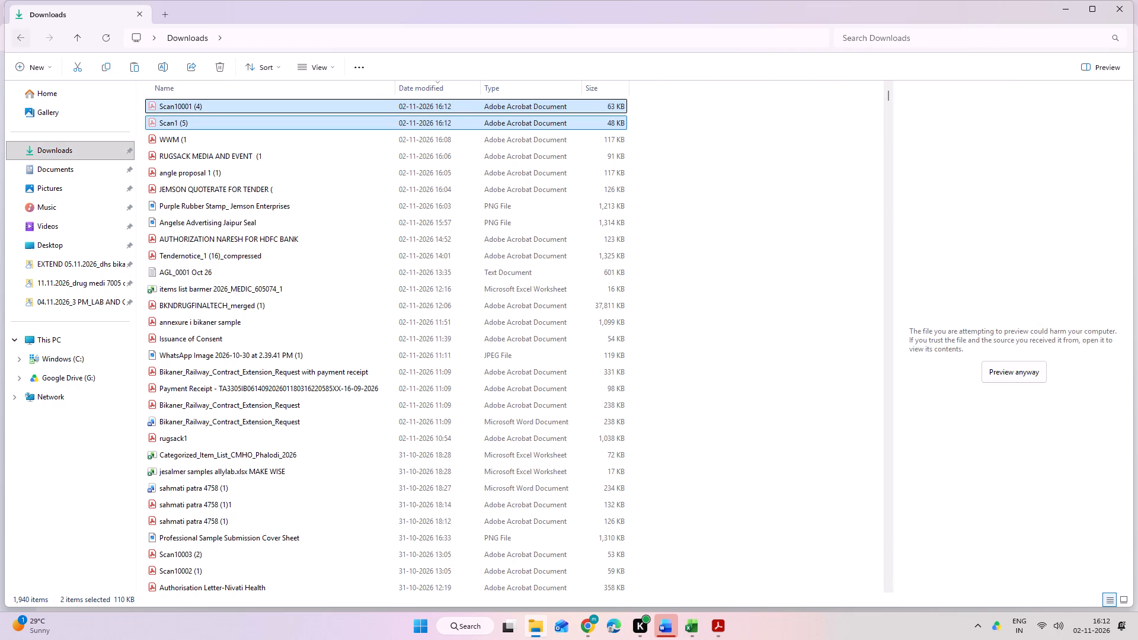
{"action": "right_click", "coordinate": [491, 220]}
{"action": "left_click", "coordinate": [512, 239]}
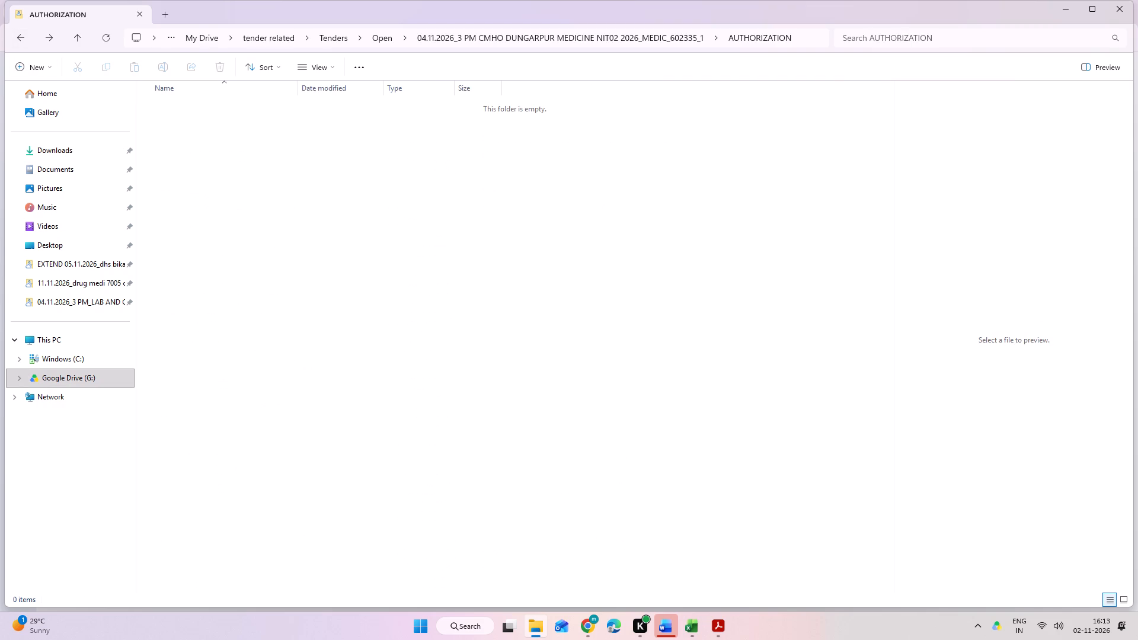
Close Adobe Acrobat with the open scans and retry moving the files into the AUTHORIZATION folder.
{"action": "left_click", "coordinate": [726, 633]}
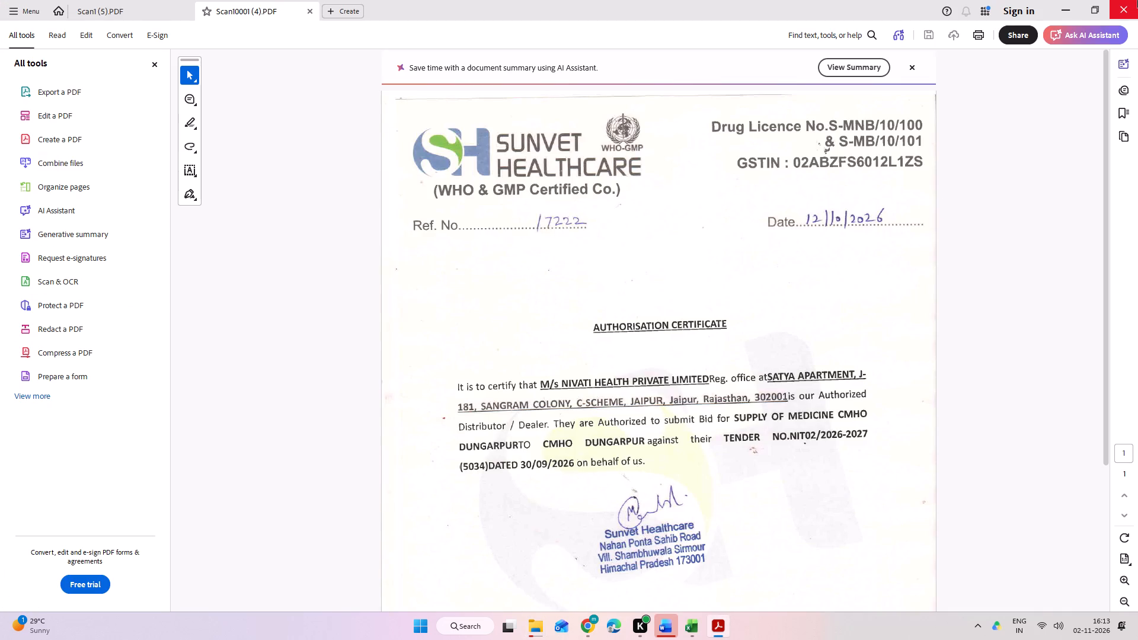
{"action": "left_click", "coordinate": [1137, 0]}
{"action": "left_click", "coordinate": [538, 257]}
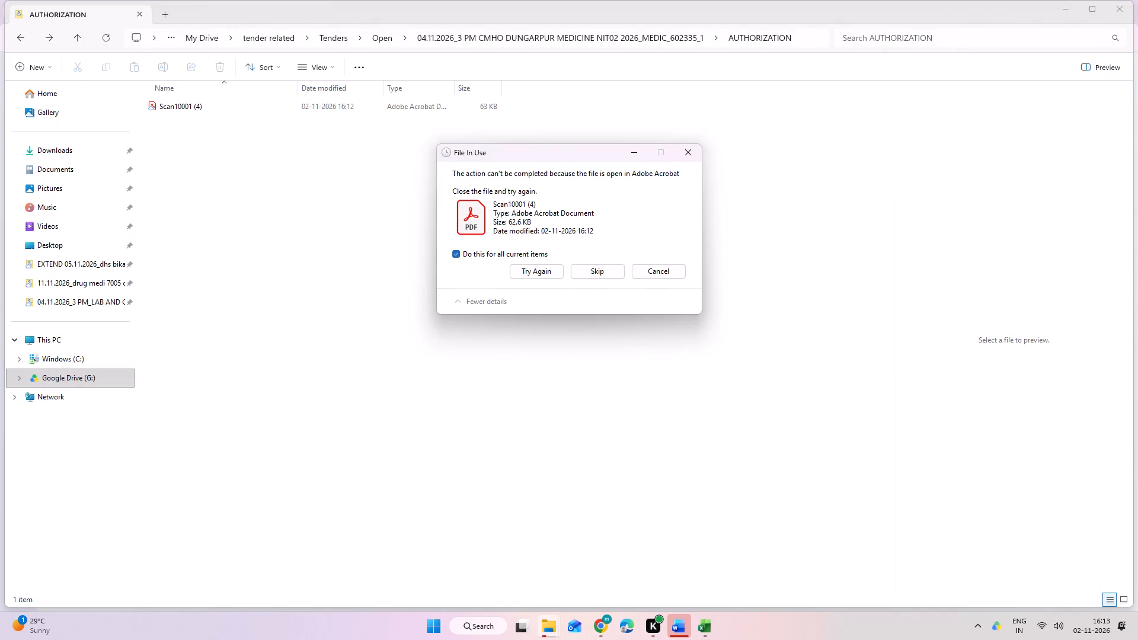
{"action": "left_click", "coordinate": [546, 274]}
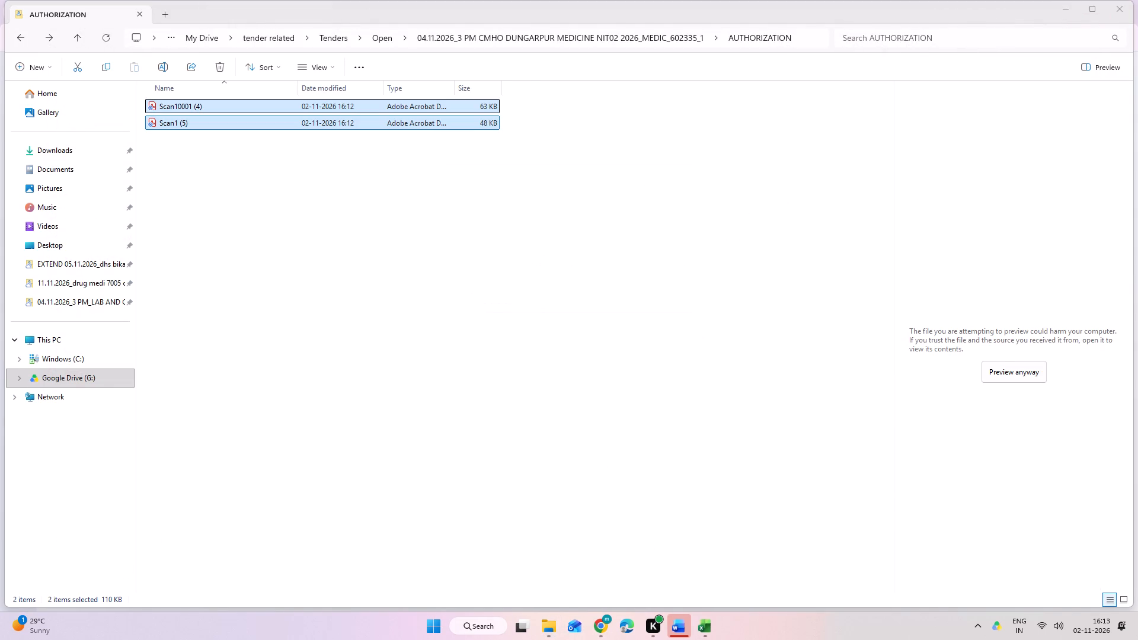
Refresh the AUTHORIZATION folder's file list.
{"action": "right_click", "coordinate": [532, 255]}
{"action": "left_click", "coordinate": [638, 418]}
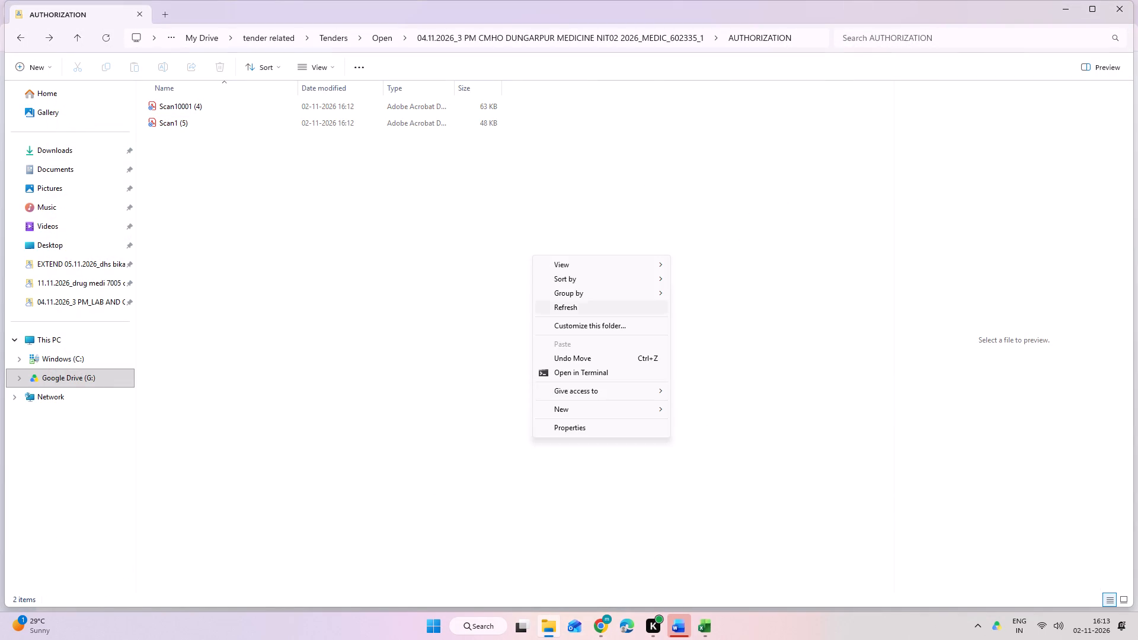
{"action": "left_click", "coordinate": [600, 312]}
Switch to Word and close the blank Document1.
{"action": "left_click", "coordinate": [686, 632]}
{"action": "left_click", "coordinate": [1137, 0]}
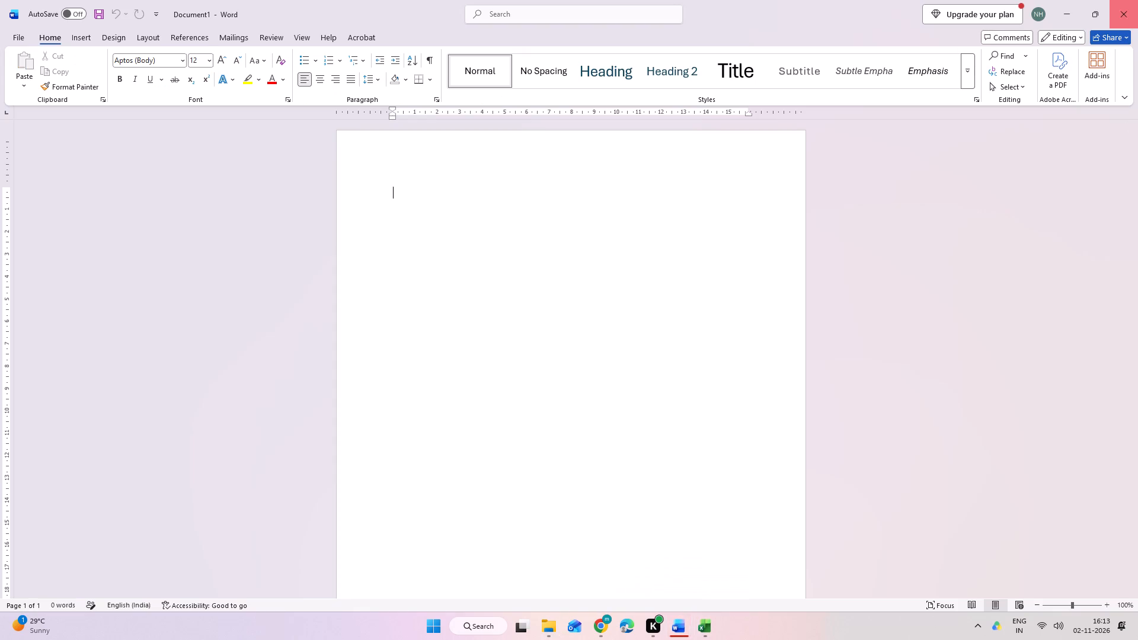
Bring up the full set of options for the AUTHORIZATION folder's empty area.
{"action": "right_click", "coordinate": [478, 235]}
{"action": "left_click", "coordinate": [556, 392]}
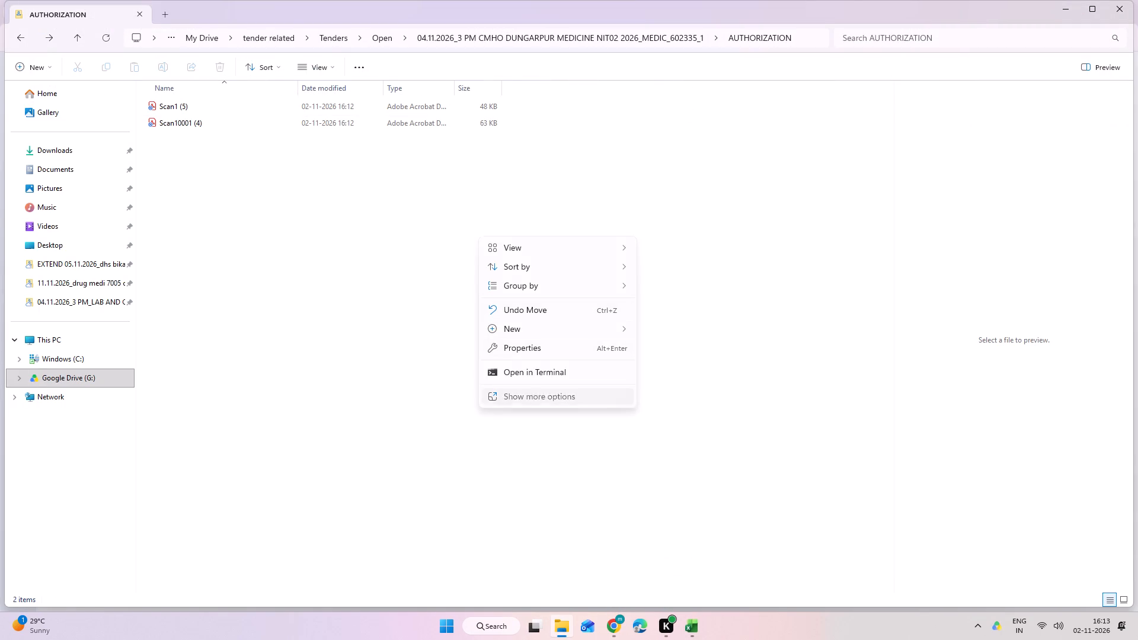
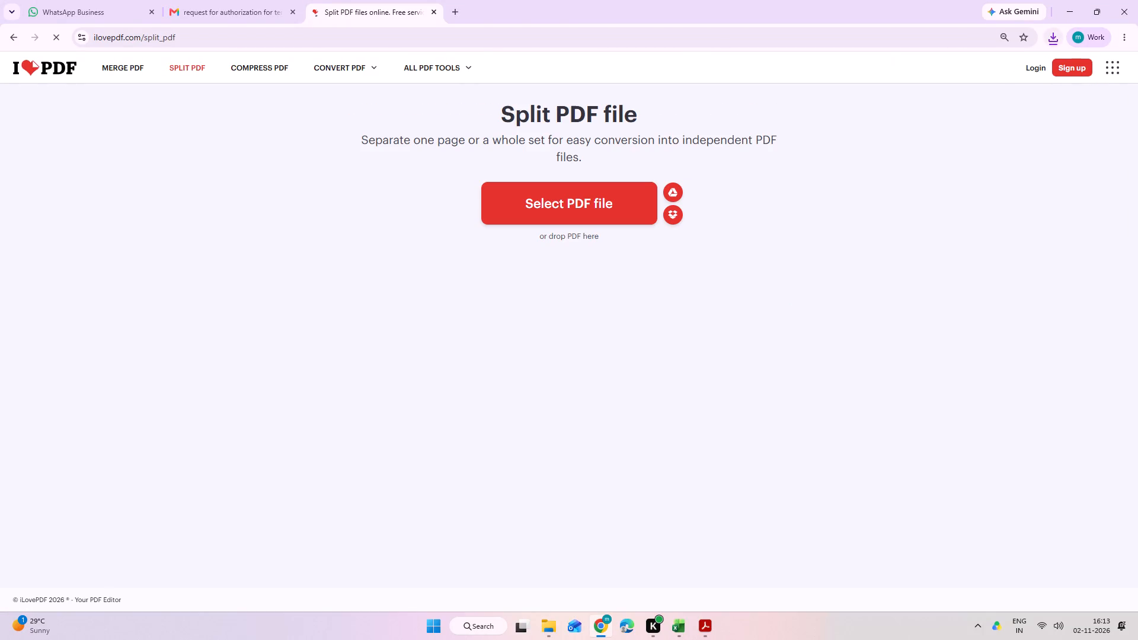
Load the downloaded file 167-170 Nivati Health Pvt Ltd (1).pdf into the iLovePDF split tool.
{"action": "left_click_drag", "start_coordinate": [968, 98], "coordinate": [792, 213]}
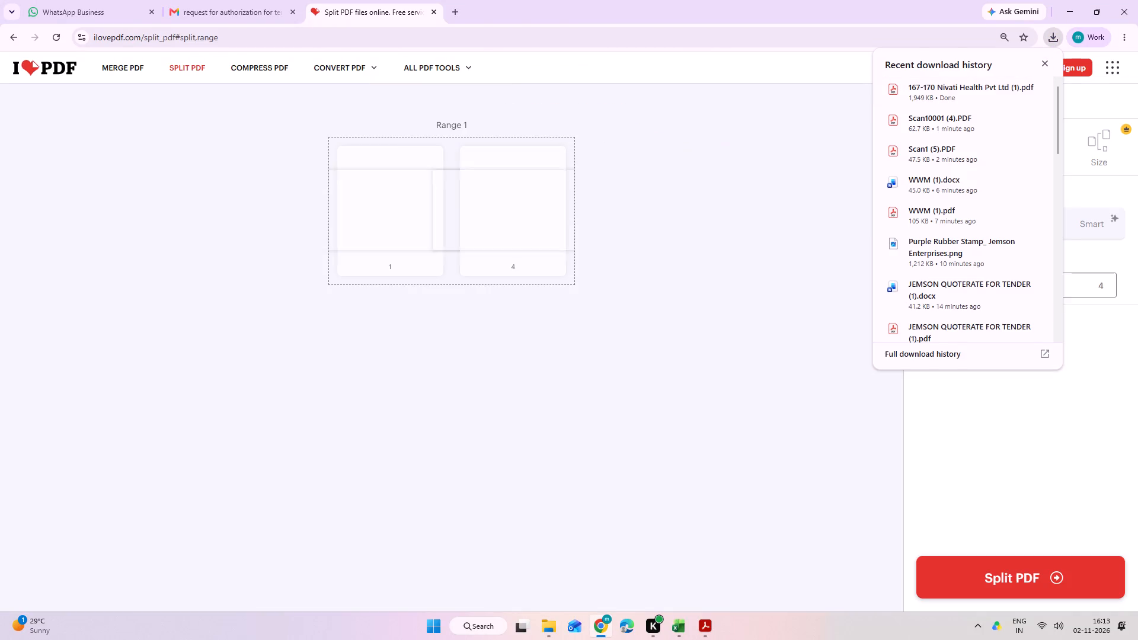
{"action": "left_click", "coordinate": [656, 335]}
Split the PDF with a custom range from page 1 to page 1 and download the result.
{"action": "left_click_drag", "start_coordinate": [1071, 271], "coordinate": [1135, 284]}
{"action": "key", "text": "1"}
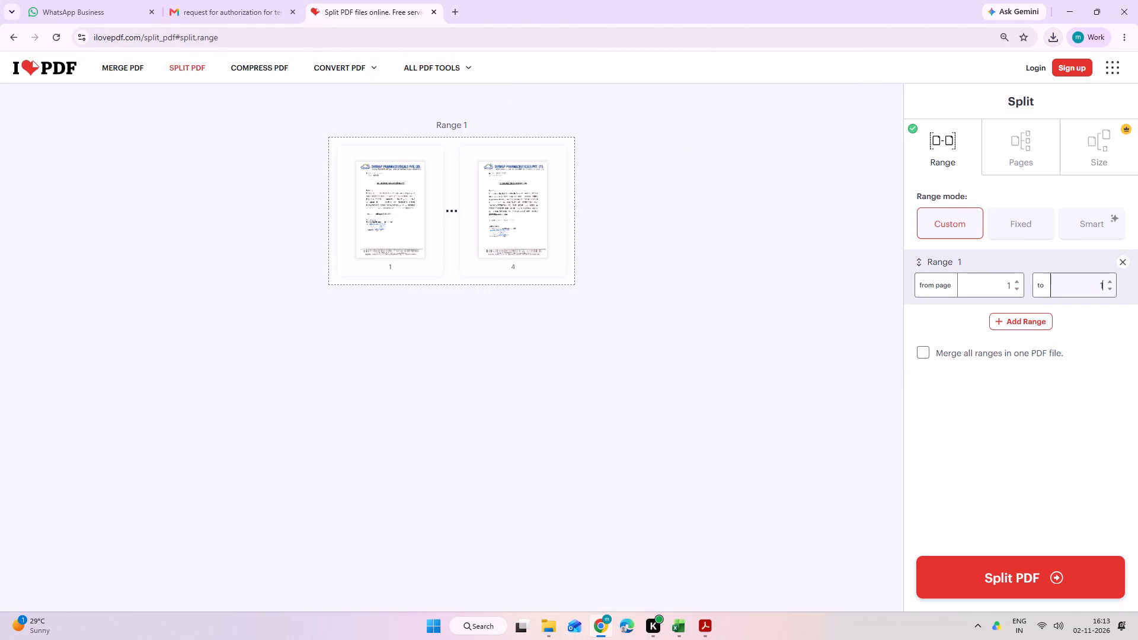
{"action": "left_click", "coordinate": [1051, 559]}
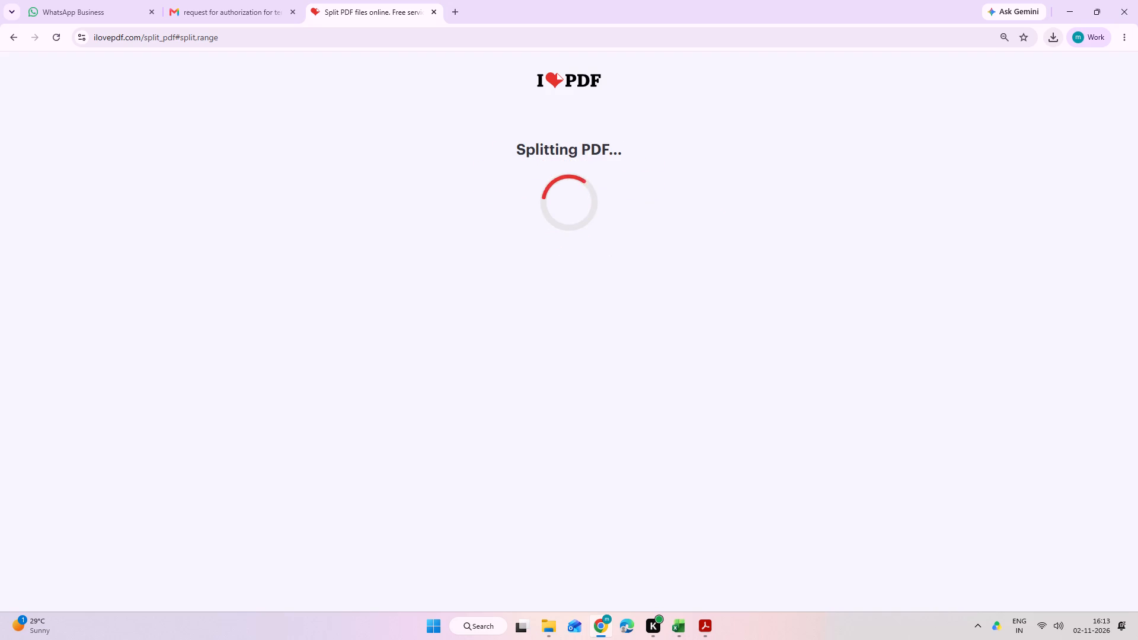
{"action": "left_click", "coordinate": [585, 165]}
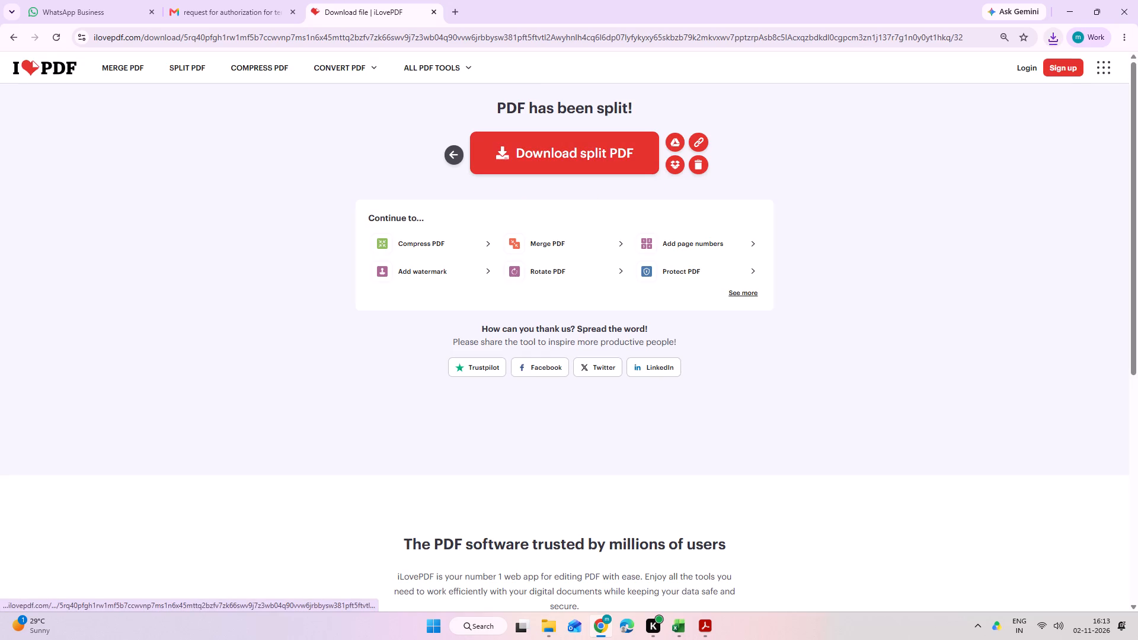
Place the downloaded split file 167-170 Nivati Health Pvt Ltd (1)-1.pdf into the AUTHORIZATION folder in File Explorer.
{"action": "left_click_drag", "start_coordinate": [979, 73], "coordinate": [951, 189]}
{"action": "key", "text": "alt+Tab"}
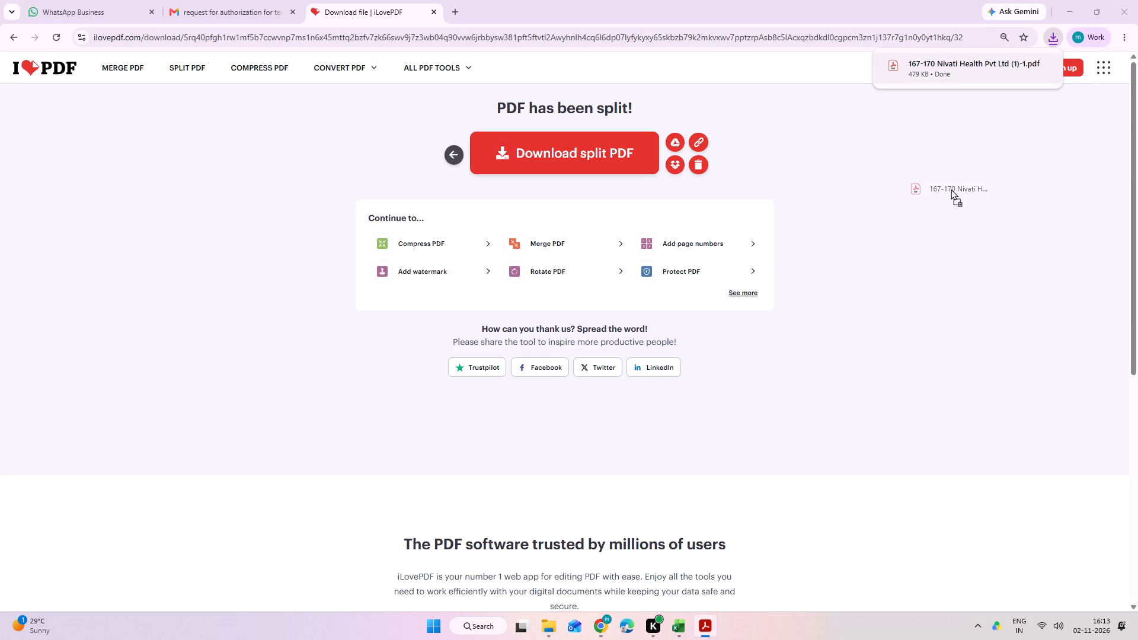
{"action": "left_click_drag", "start_coordinate": [951, 189], "coordinate": [689, 327]}
{"action": "key", "text": "alt+Tab"}
{"action": "key", "text": "alt+Tab"}
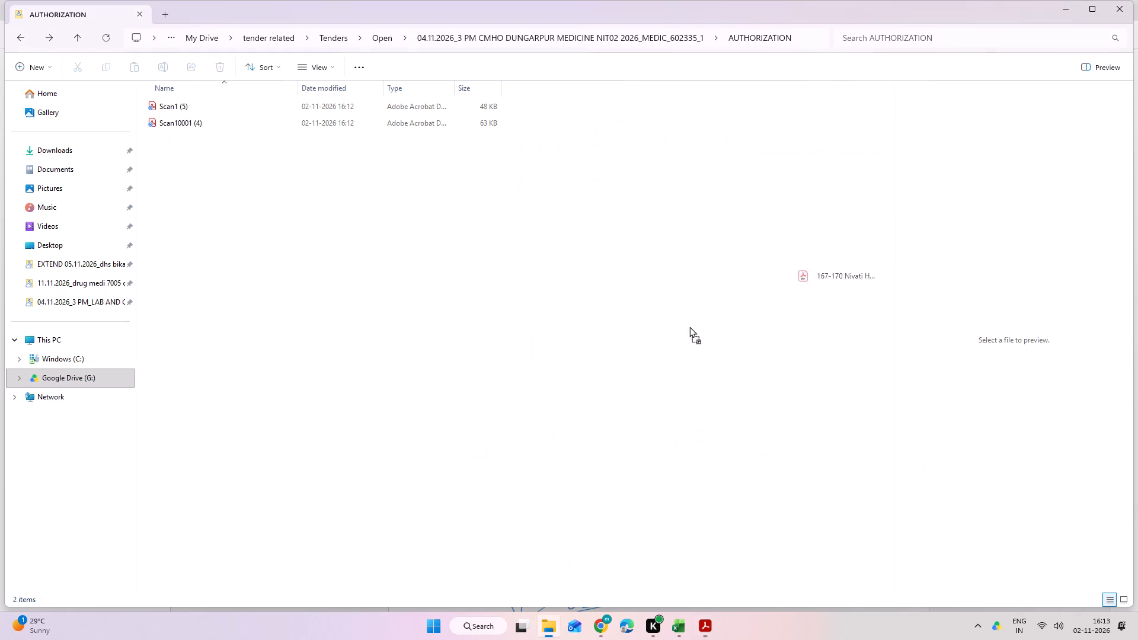
{"action": "left_click_drag", "start_coordinate": [689, 327], "coordinate": [544, 364]}
{"action": "left_click", "coordinate": [696, 383]}
Switch back to the iLovePDF page in Chrome.
{"action": "key", "text": "alt+Tab"}
{"action": "key", "text": "alt+Tab"}
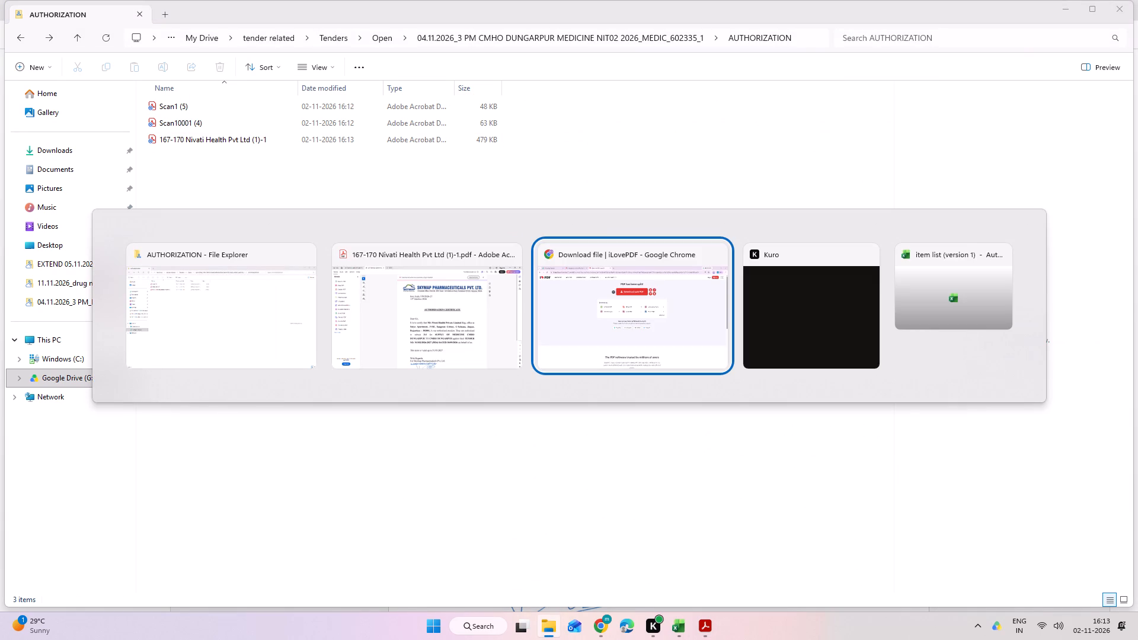
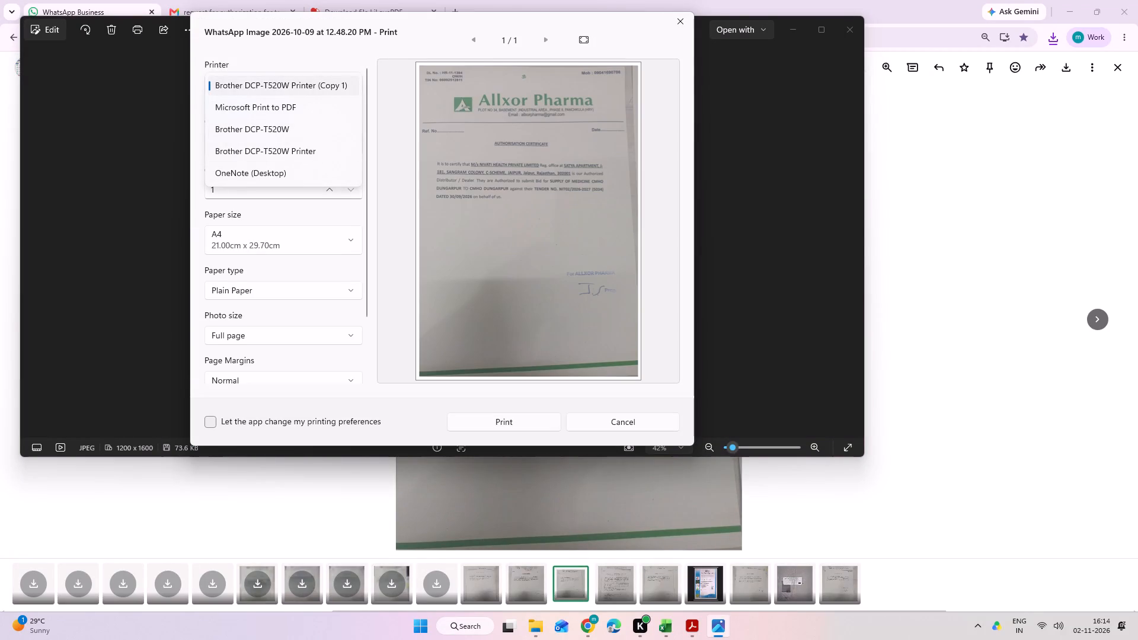
Print the Allxor Pharma authorization certificate image with Microsoft Print to PDF, using the Shrink to fit setting.
{"action": "left_click", "coordinate": [297, 110]}
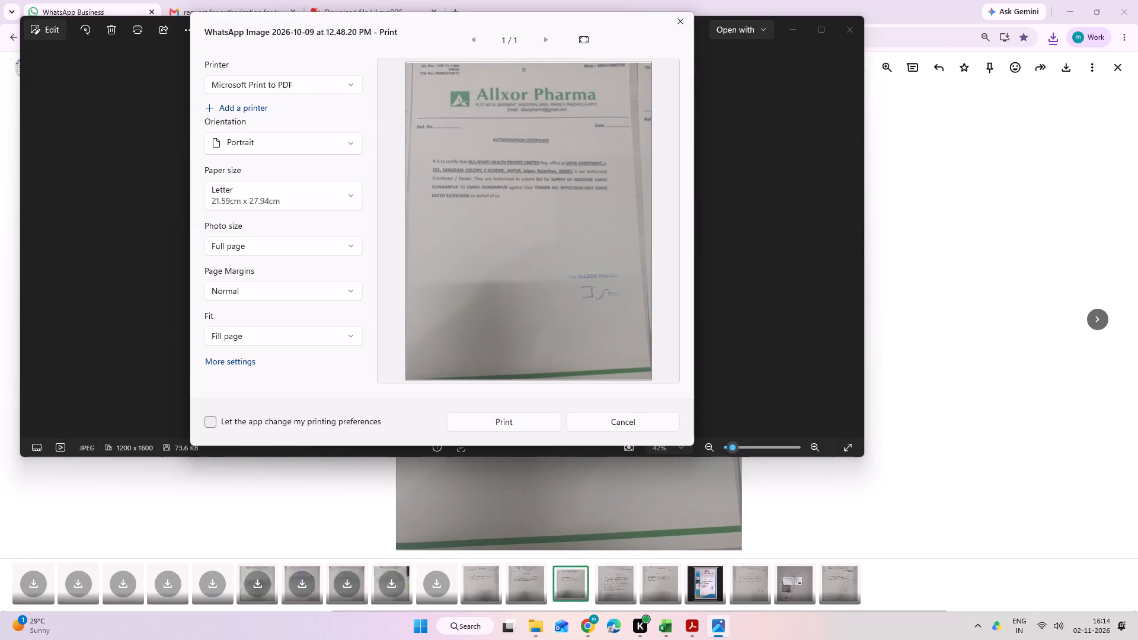
{"action": "left_click", "coordinate": [317, 335]}
{"action": "left_click", "coordinate": [234, 363]}
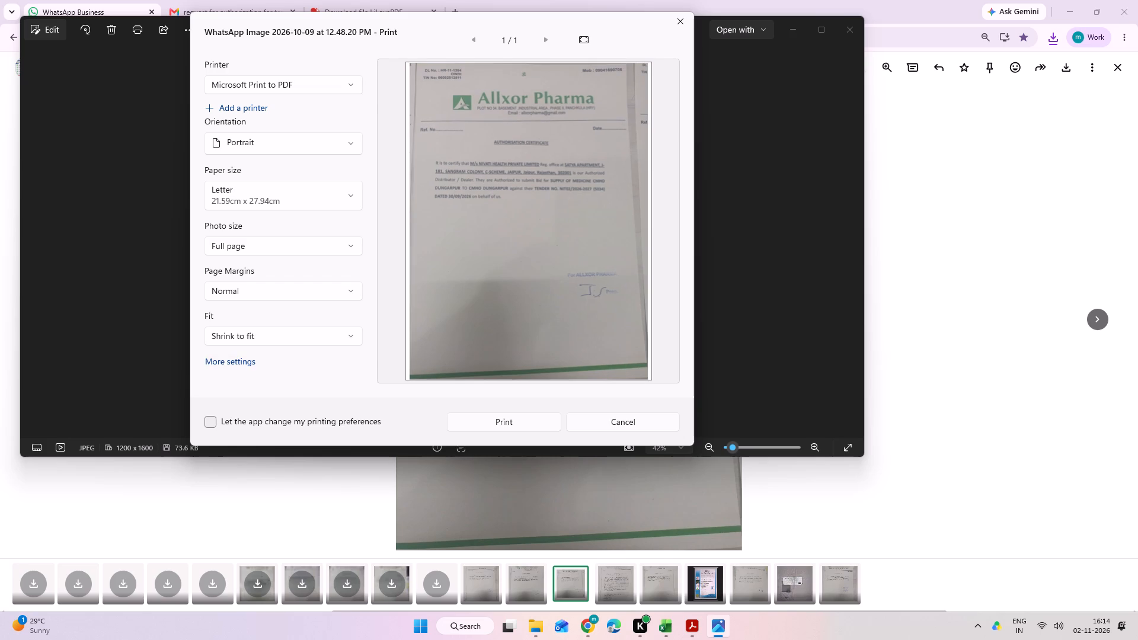
{"action": "left_click", "coordinate": [514, 414]}
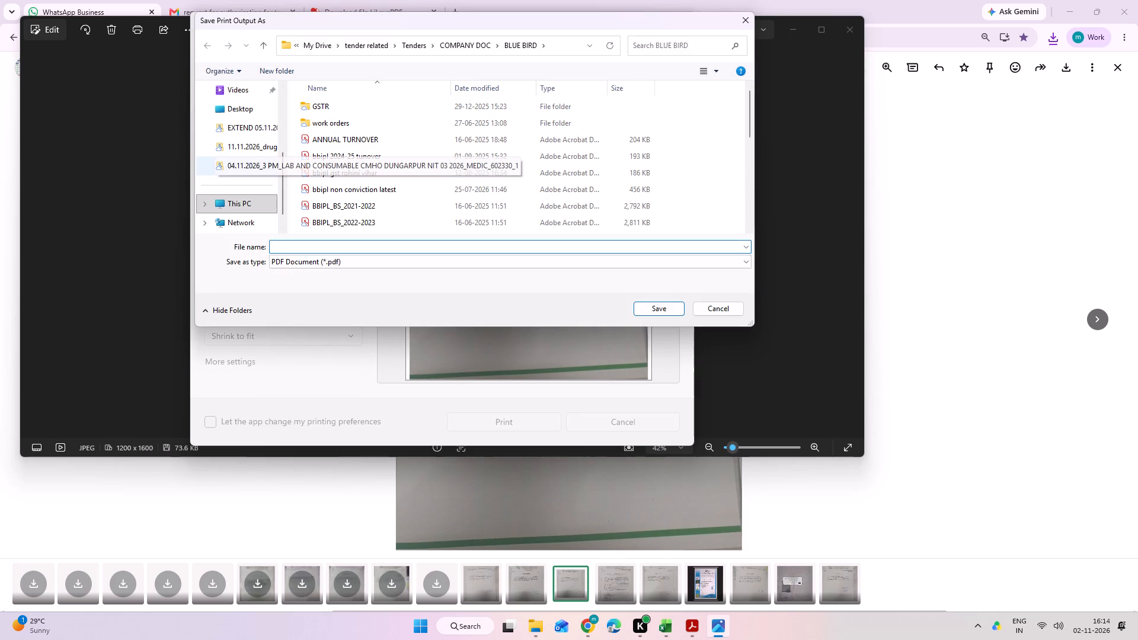
Save the photo's PDF print output as MEGMA in the authorization folder of the 04.11.2026_3 PM_LAB AND CONSUMABLE CMHO DUNGARPUR tender.
{"action": "left_click", "coordinate": [240, 164]}
{"action": "left_click", "coordinate": [314, 43]}
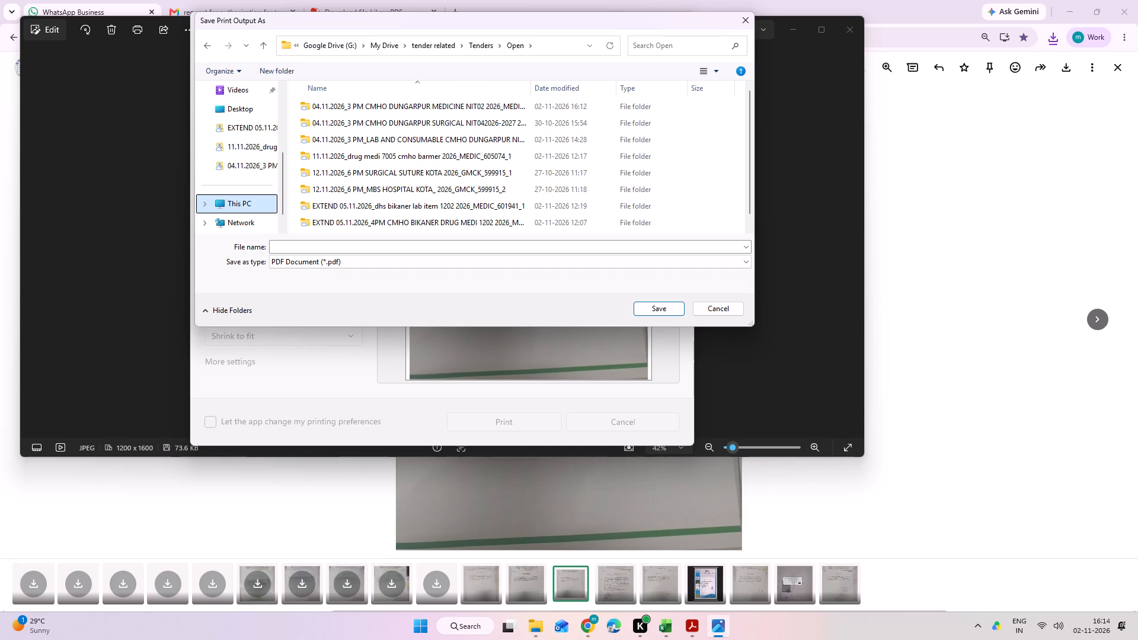
{"action": "double_click", "coordinate": [469, 136]}
{"action": "double_click", "coordinate": [368, 103]}
{"action": "left_click", "coordinate": [332, 247]}
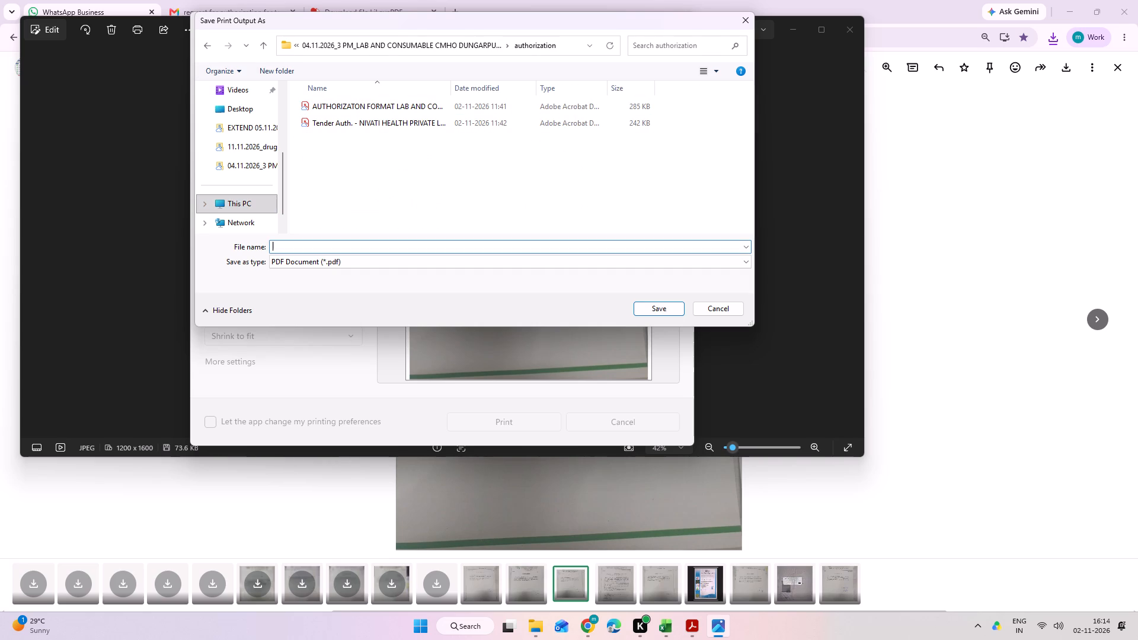
{"action": "type", "text": "MEGMA"}
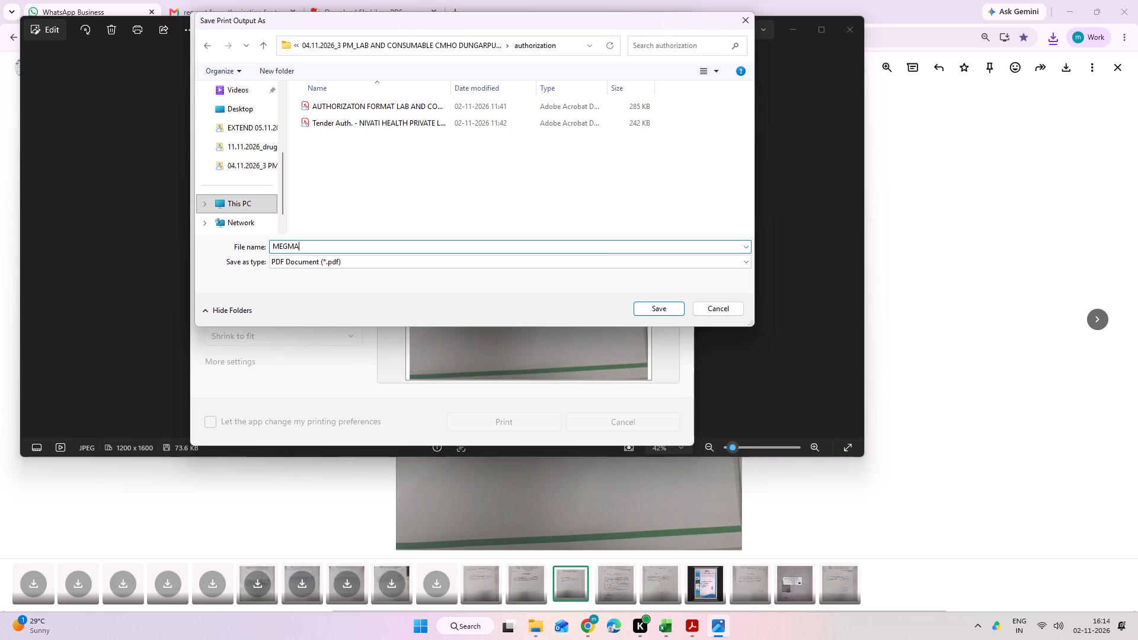
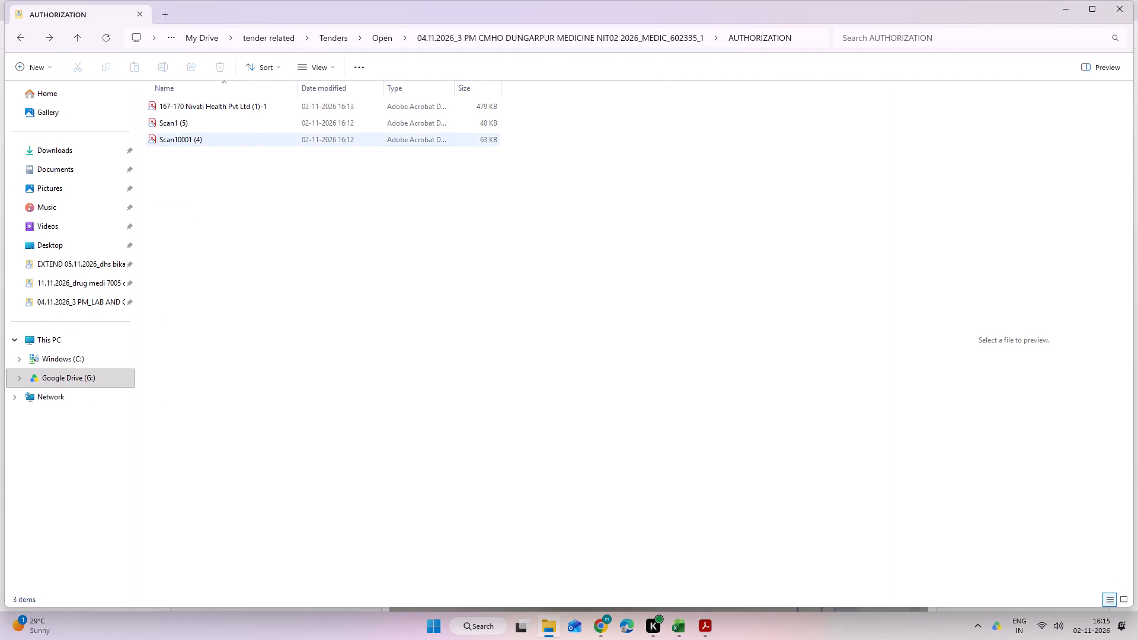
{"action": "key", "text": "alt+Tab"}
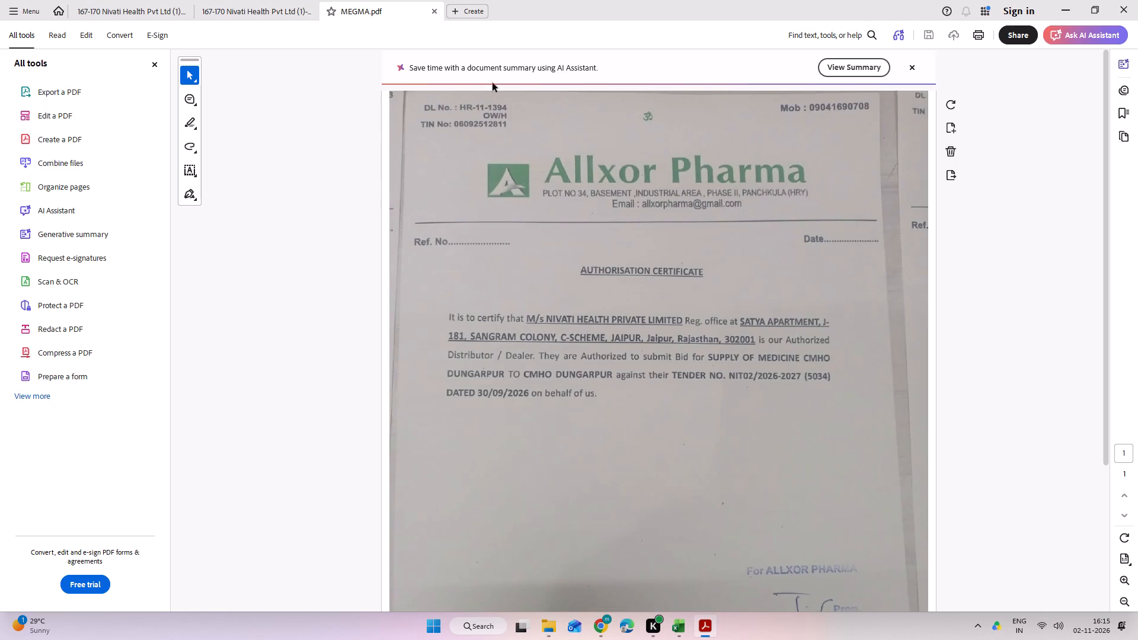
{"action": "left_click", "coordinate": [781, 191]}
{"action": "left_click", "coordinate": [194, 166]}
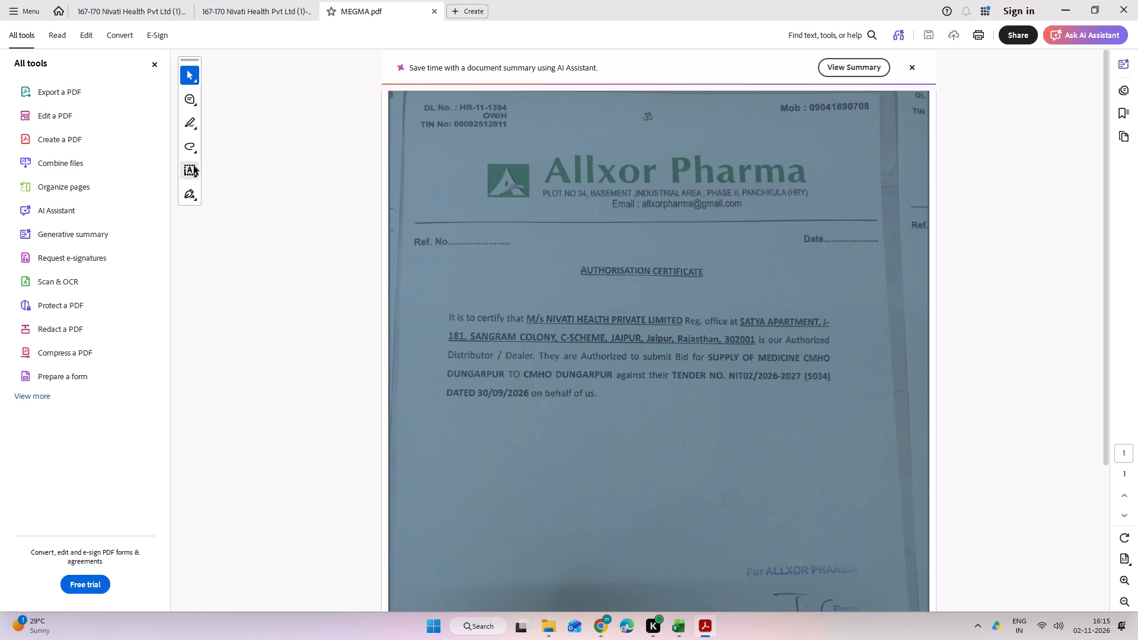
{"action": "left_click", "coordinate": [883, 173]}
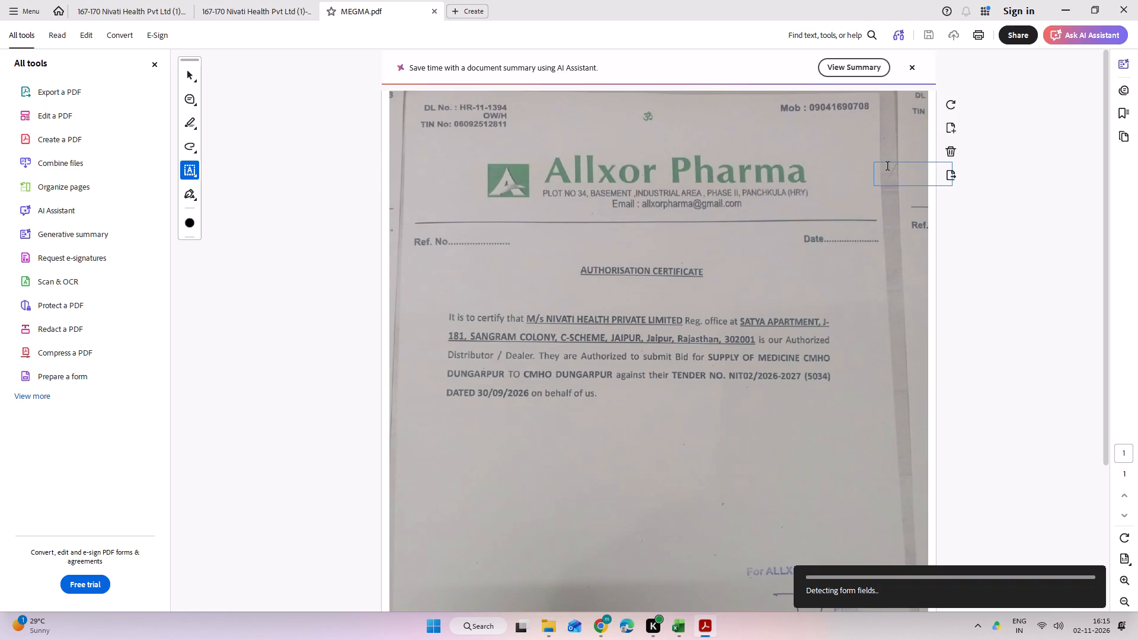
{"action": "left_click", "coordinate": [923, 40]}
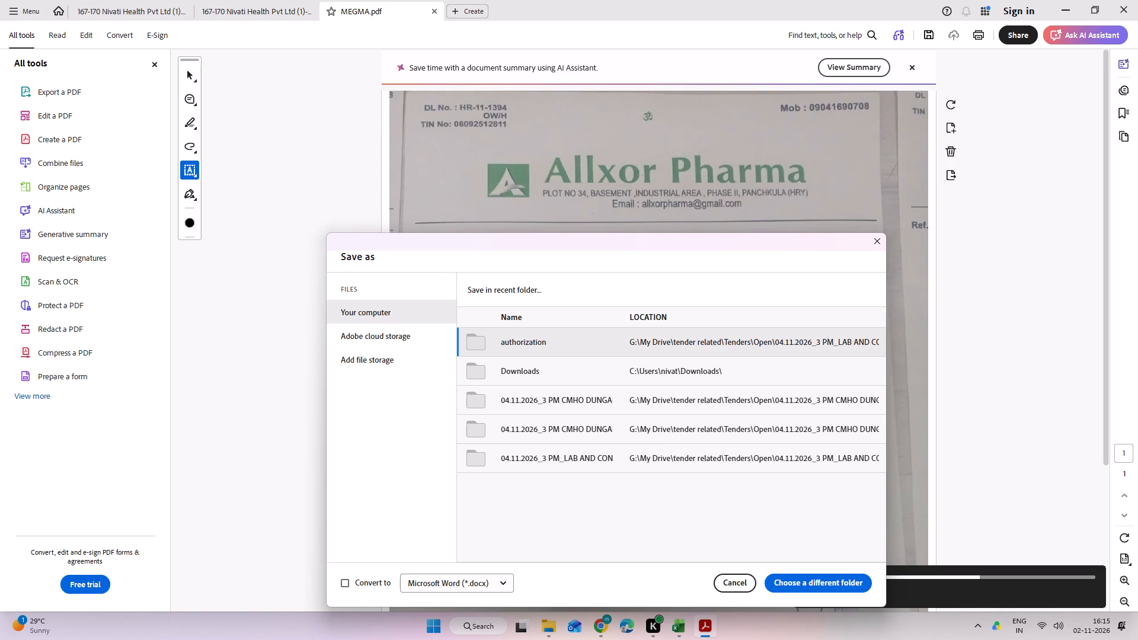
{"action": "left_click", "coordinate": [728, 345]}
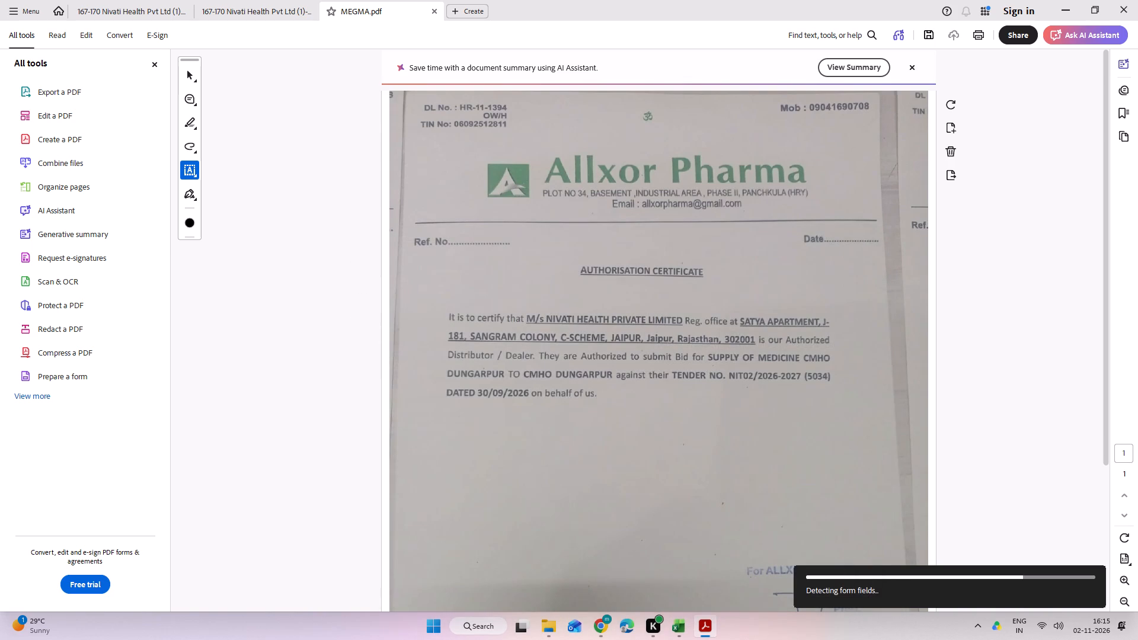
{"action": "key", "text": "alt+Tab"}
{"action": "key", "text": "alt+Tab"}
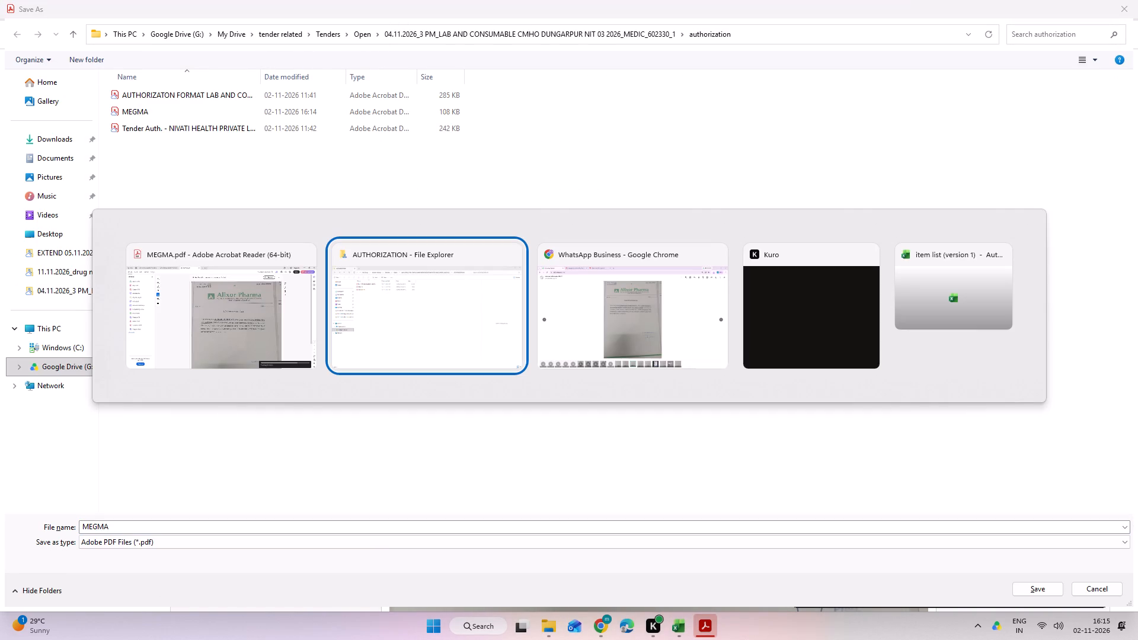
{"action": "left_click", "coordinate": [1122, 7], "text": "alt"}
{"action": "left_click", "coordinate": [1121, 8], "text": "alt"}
Move the MEGMA PDF from the LAB AND CONSUMABLE CMHO DUNGARPUR authorization folder to the CMHO DUNGARPUR MEDICINE tender's AUTHORIZATION folder.
{"action": "key", "text": "alt+Tab"}
{"action": "key", "text": "alt+Tab"}
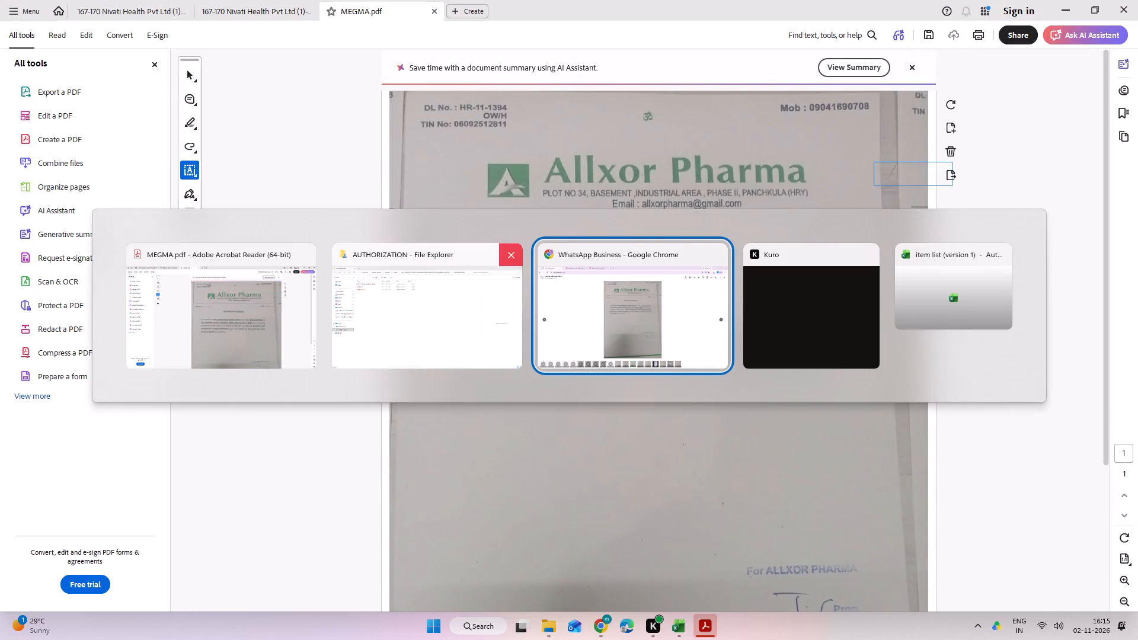
{"action": "left_click", "coordinate": [437, 299], "text": "alt"}
{"action": "left_click", "coordinate": [385, 38]}
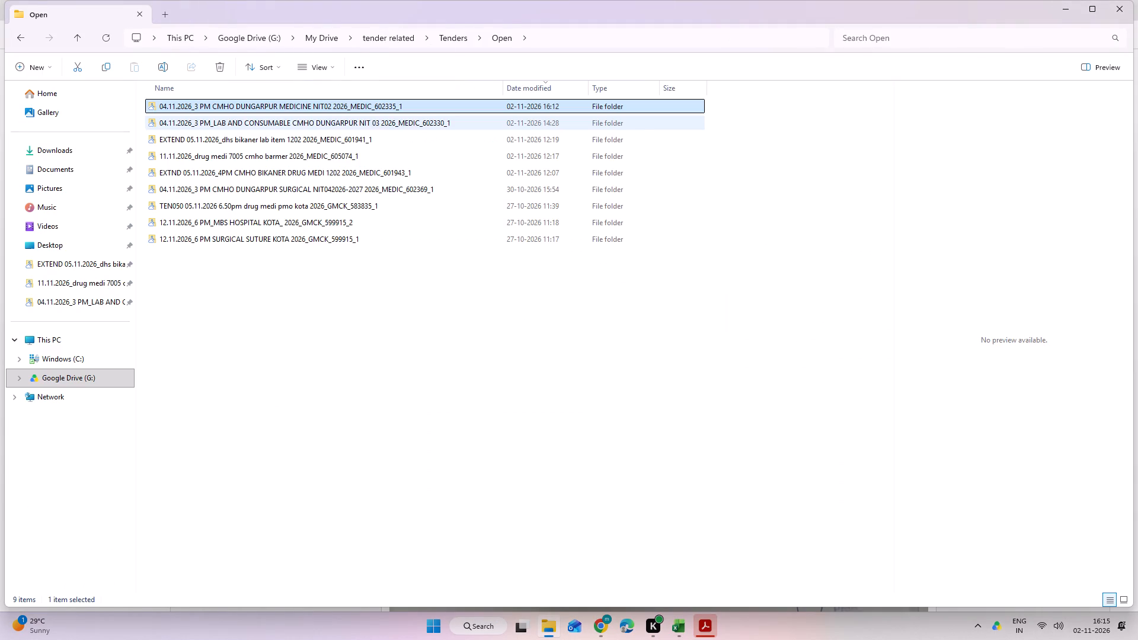
{"action": "double_click", "coordinate": [370, 126]}
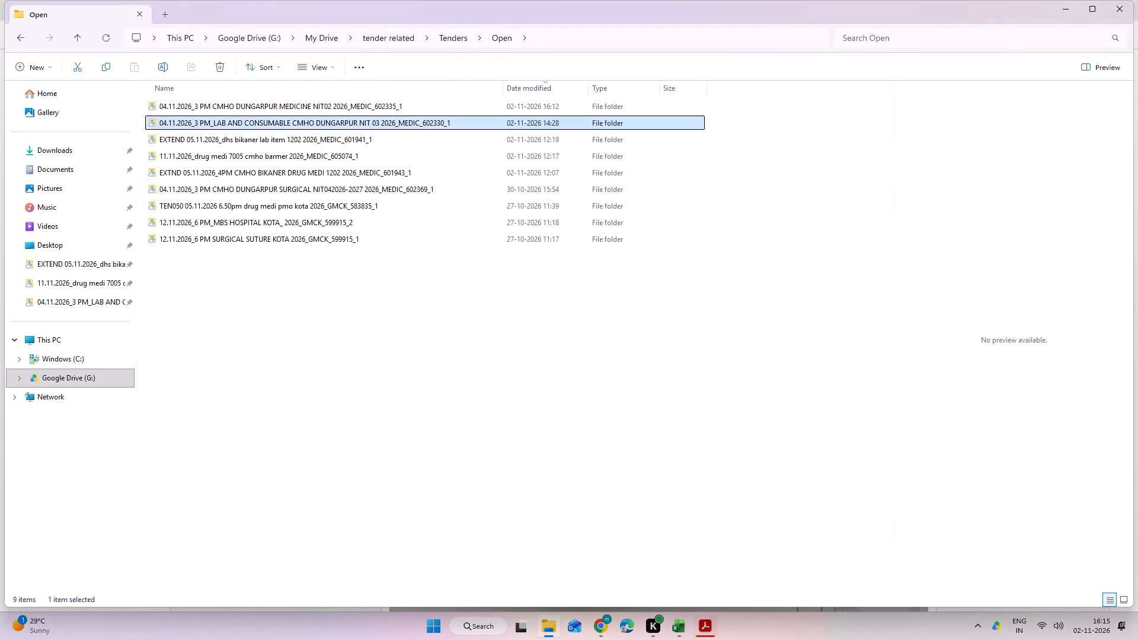
{"action": "double_click", "coordinate": [229, 107]}
{"action": "left_click", "coordinate": [243, 124]}
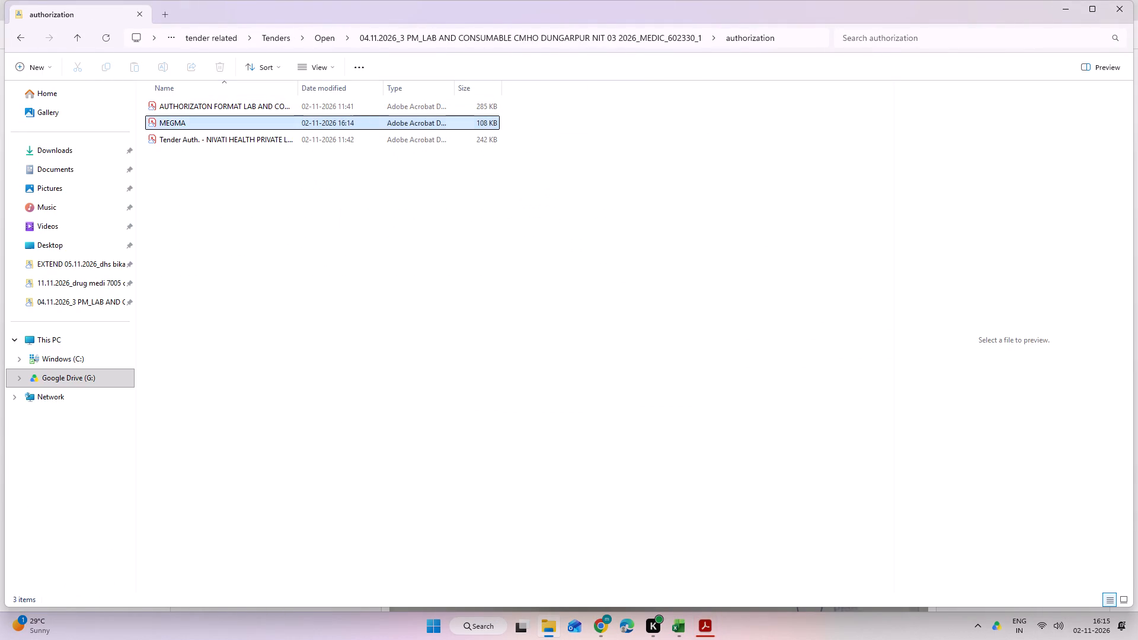
{"action": "key", "text": "ctrl+x"}
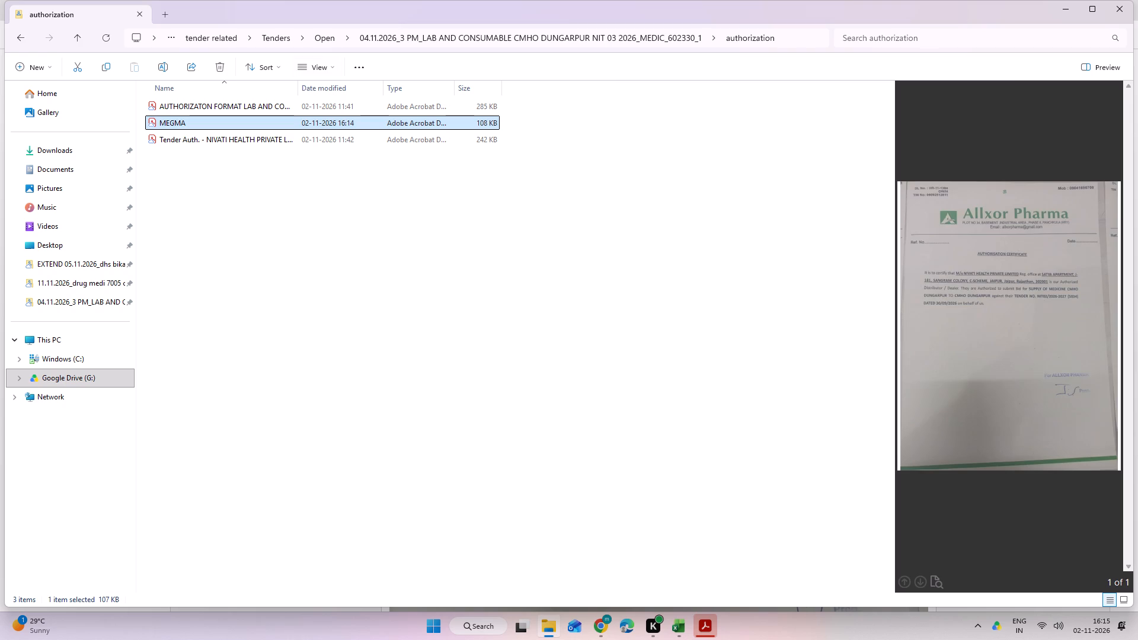
{"action": "key", "text": "ctrl+x"}
{"action": "left_click", "coordinate": [318, 40]}
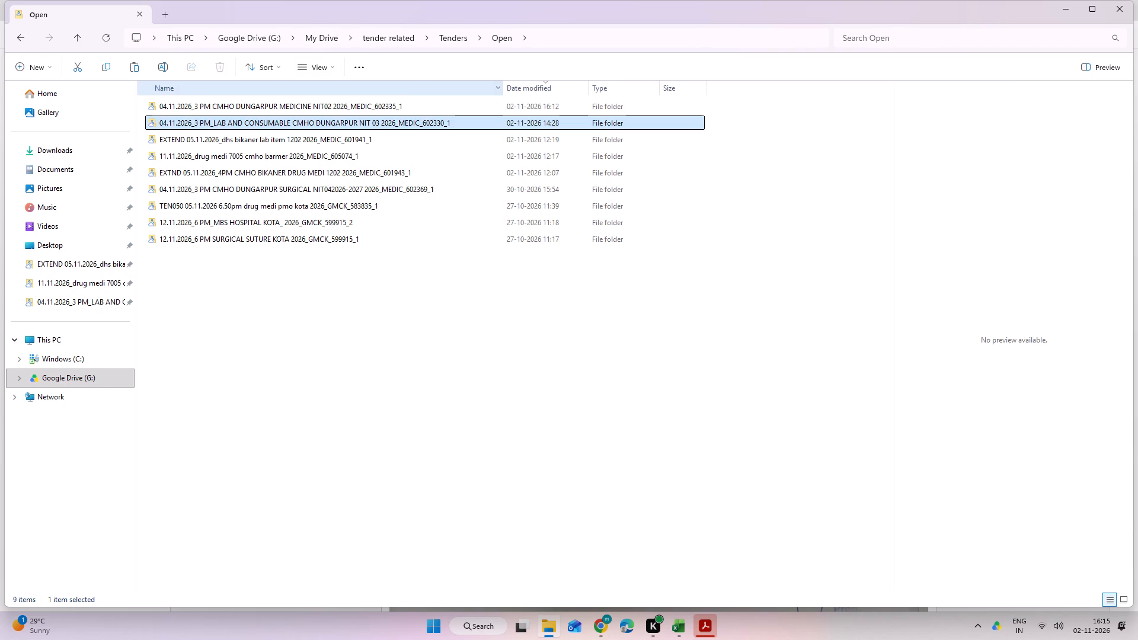
{"action": "double_click", "coordinate": [334, 103]}
{"action": "double_click", "coordinate": [252, 108]}
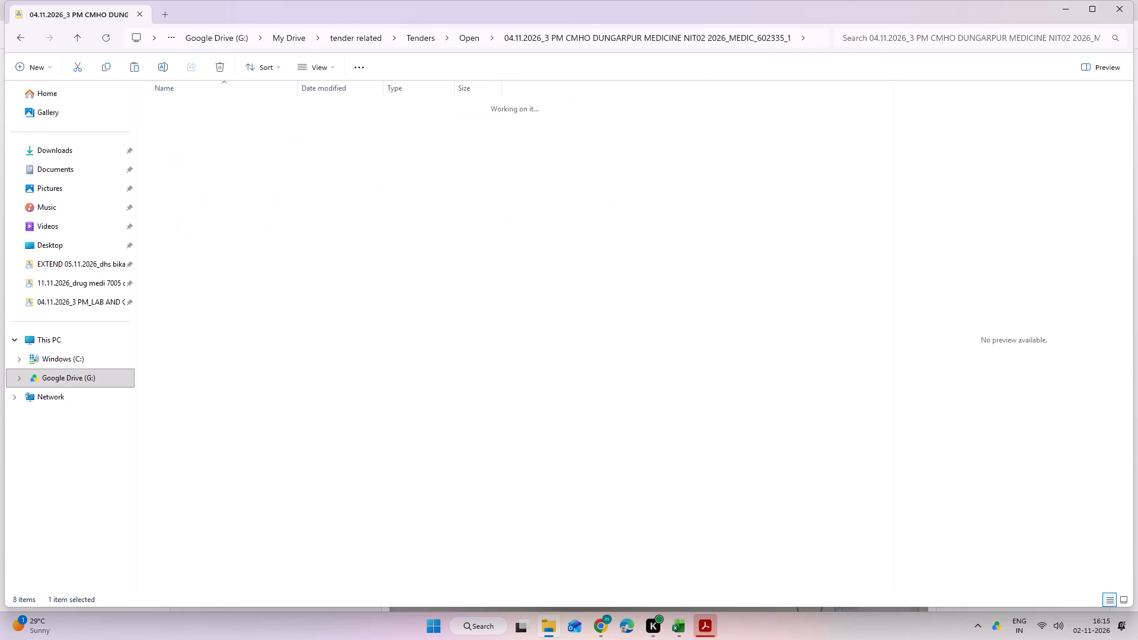
{"action": "left_click", "coordinate": [290, 223]}
{"action": "key", "text": "ctrl+c"}
{"action": "key", "text": "ctrl+v"}
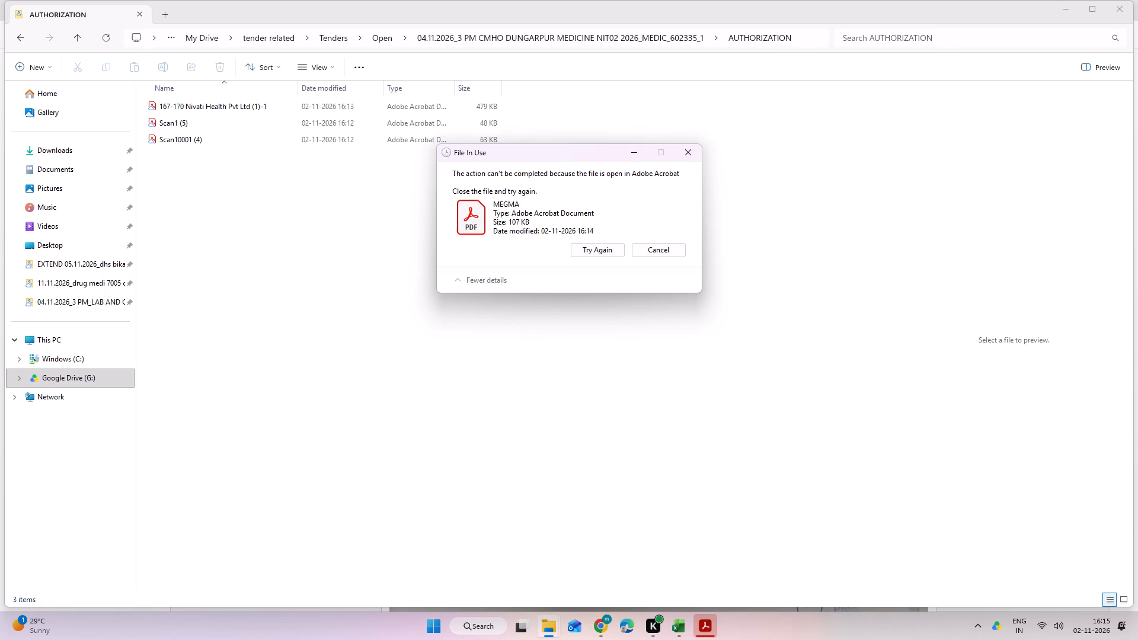
Close Adobe Acrobat without saving changes, retry the MEGMA move into the medicine tender's AUTHORIZATION folder, and refresh the file list.
{"action": "left_click", "coordinate": [708, 623]}
{"action": "left_click", "coordinate": [1131, 0]}
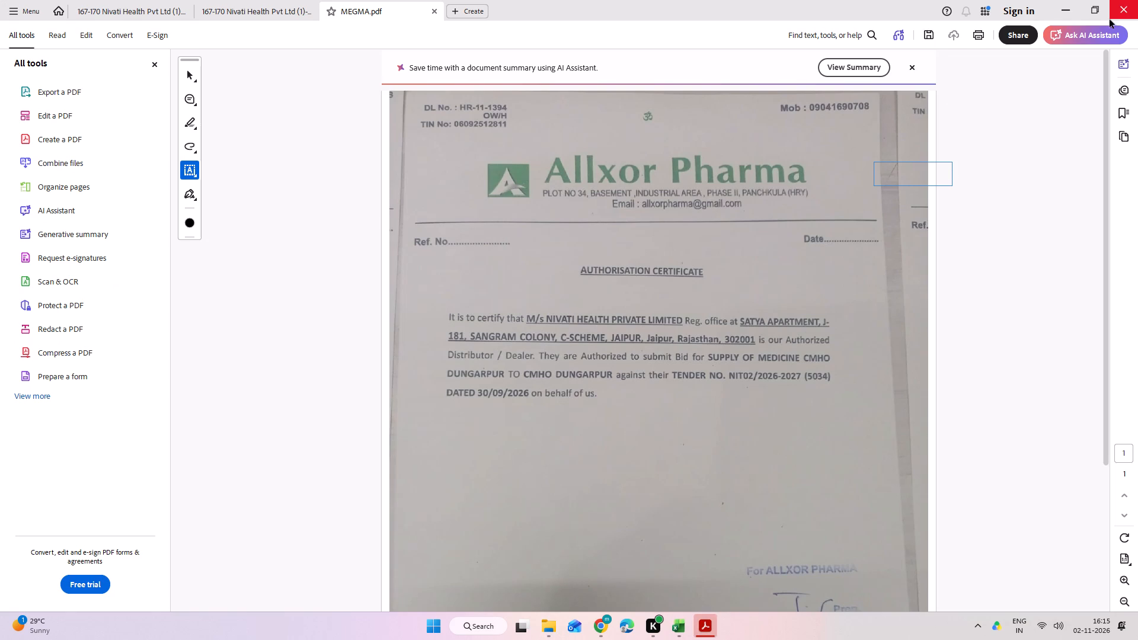
{"action": "left_click", "coordinate": [633, 331]}
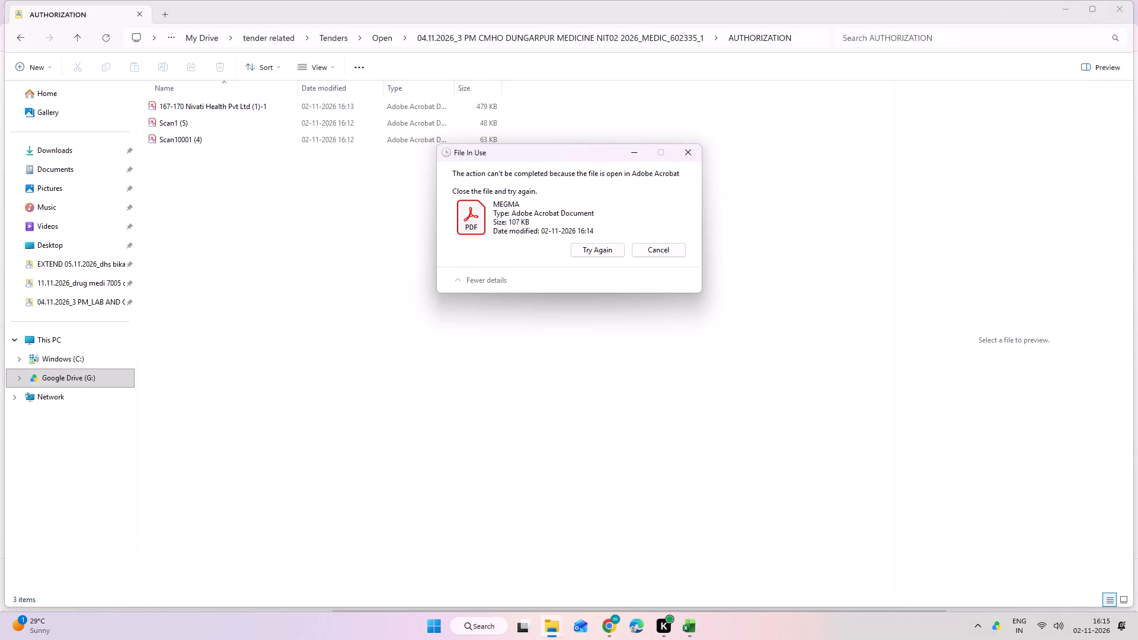
{"action": "left_click", "coordinate": [595, 251]}
{"action": "right_click", "coordinate": [325, 228]}
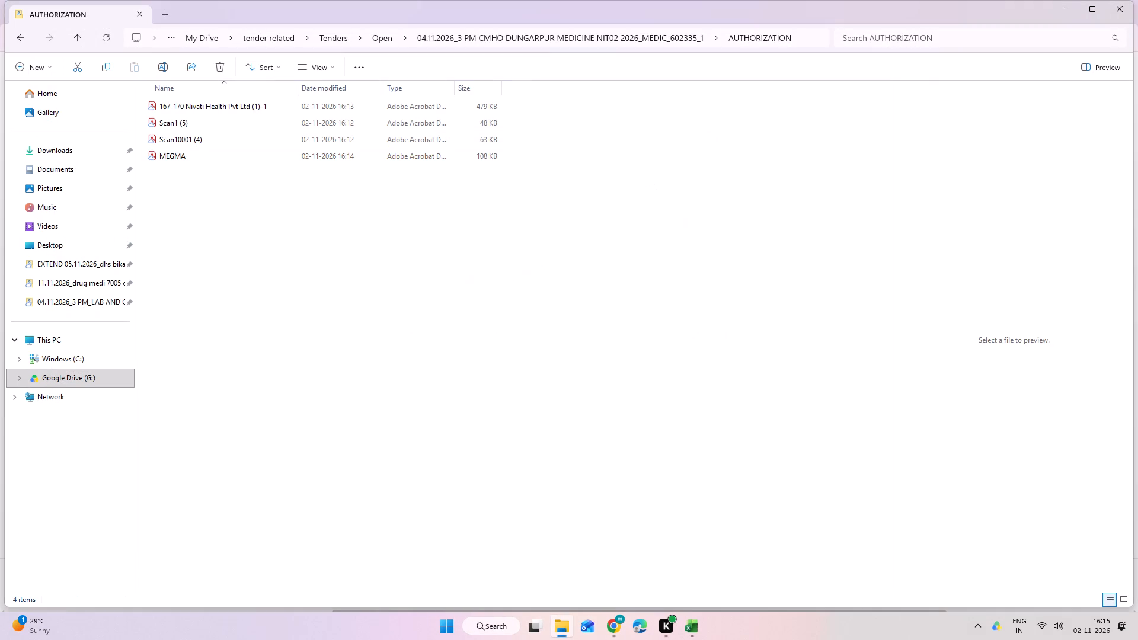
{"action": "left_click", "coordinate": [408, 385]}
{"action": "left_click", "coordinate": [399, 277]}
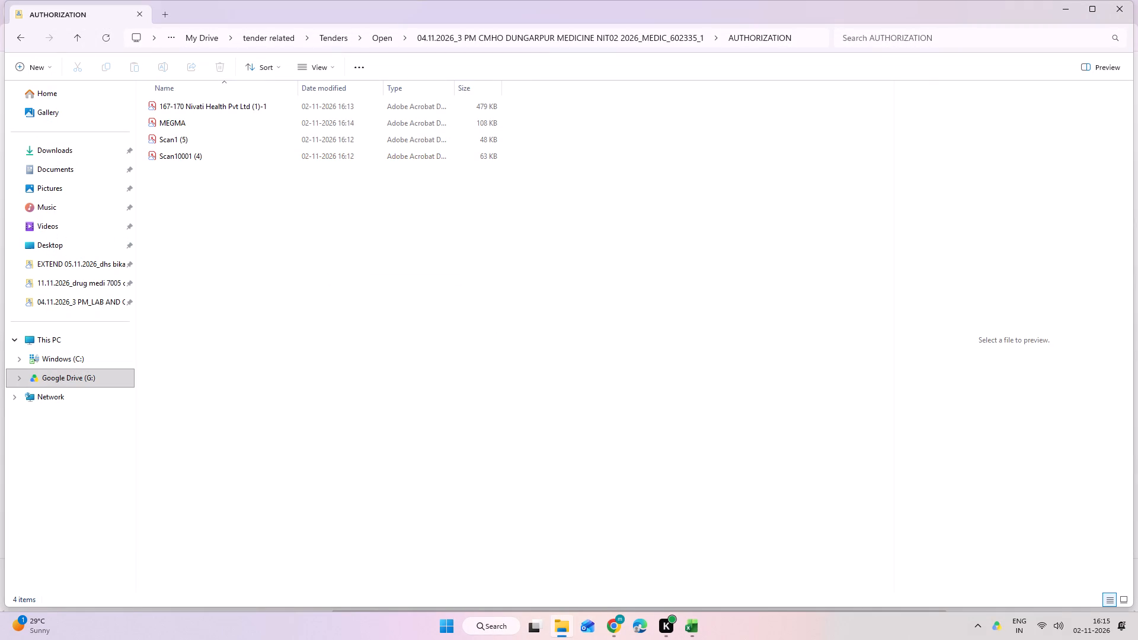
Open the 167-170 Nivati Health Pvt Ltd (1)-1 PDF in Adobe Acrobat and return to the AUTHORIZATION folder.
{"action": "double_click", "coordinate": [241, 109]}
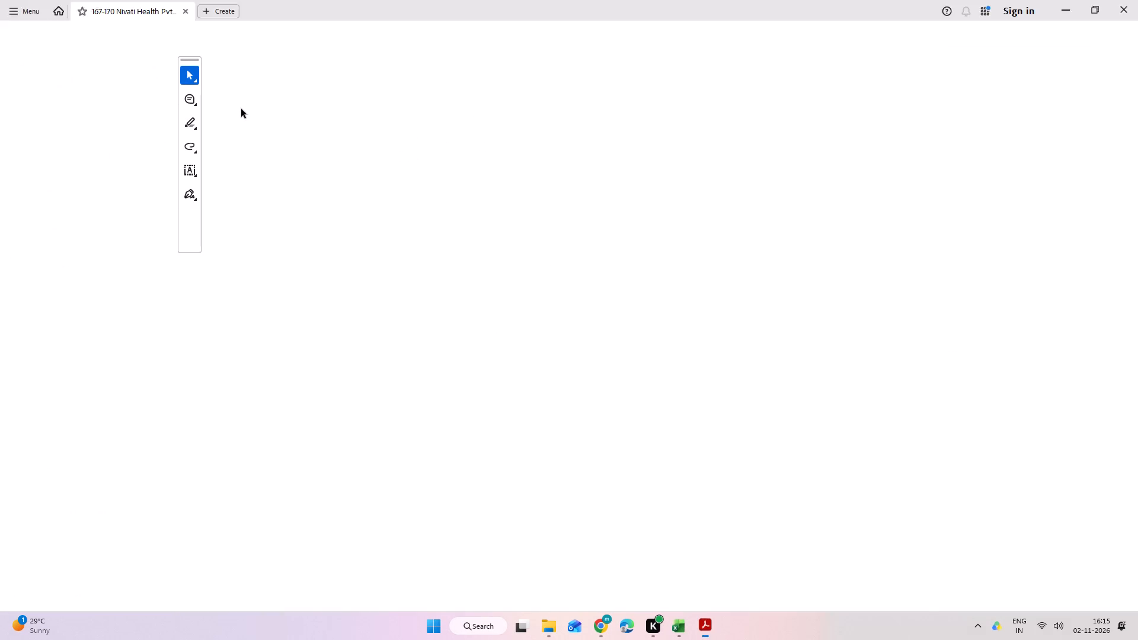
{"action": "left_click", "coordinate": [1067, 9]}
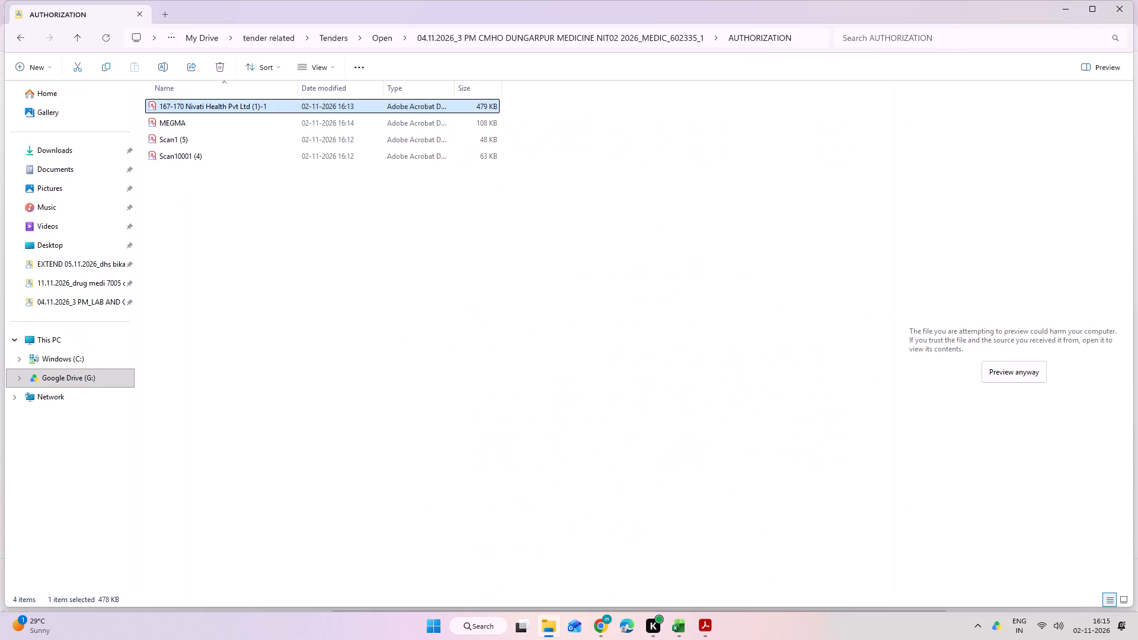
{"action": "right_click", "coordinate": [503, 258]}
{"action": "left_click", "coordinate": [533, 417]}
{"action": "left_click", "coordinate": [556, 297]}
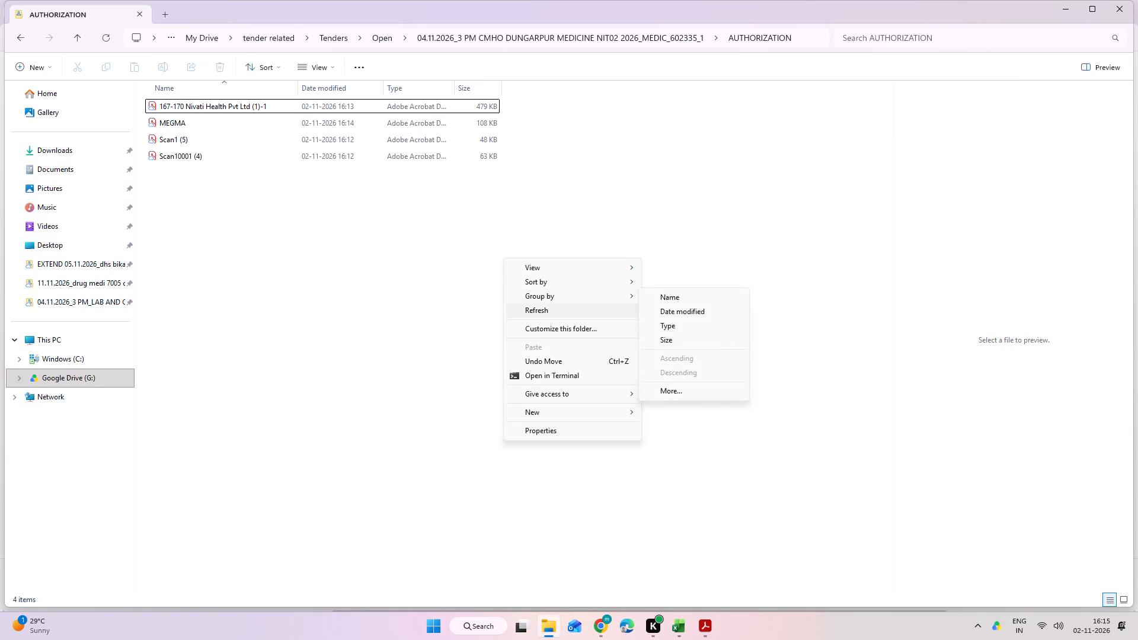
Refresh the file list in the CMHO DUNGARPUR MEDICINE tender's AUTHORIZATION folder.
{"action": "left_click", "coordinate": [556, 308]}
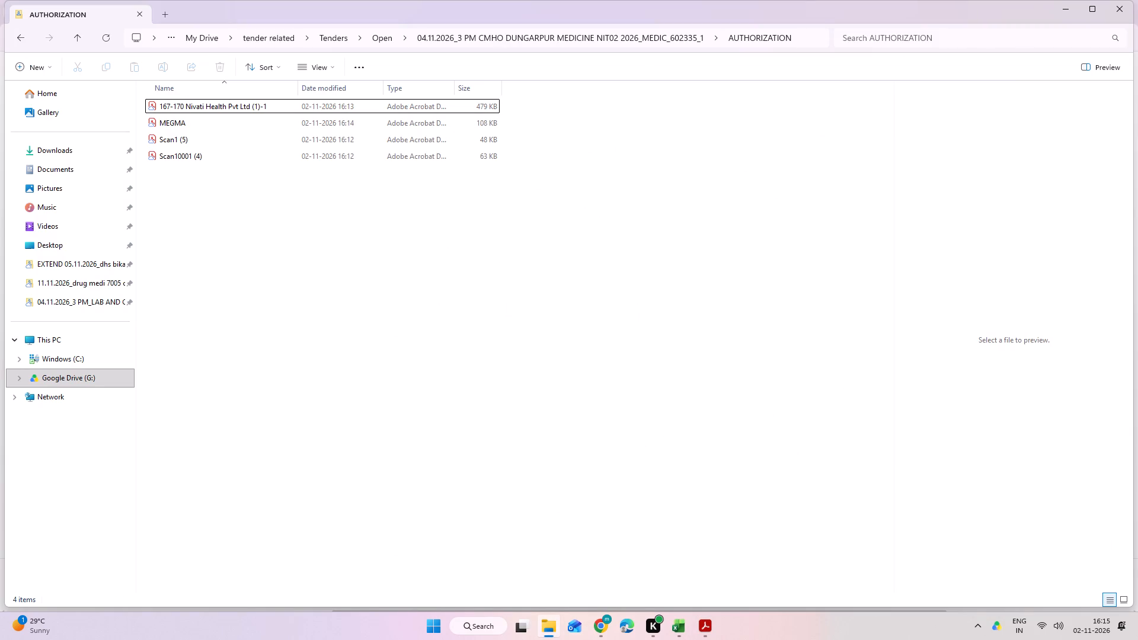
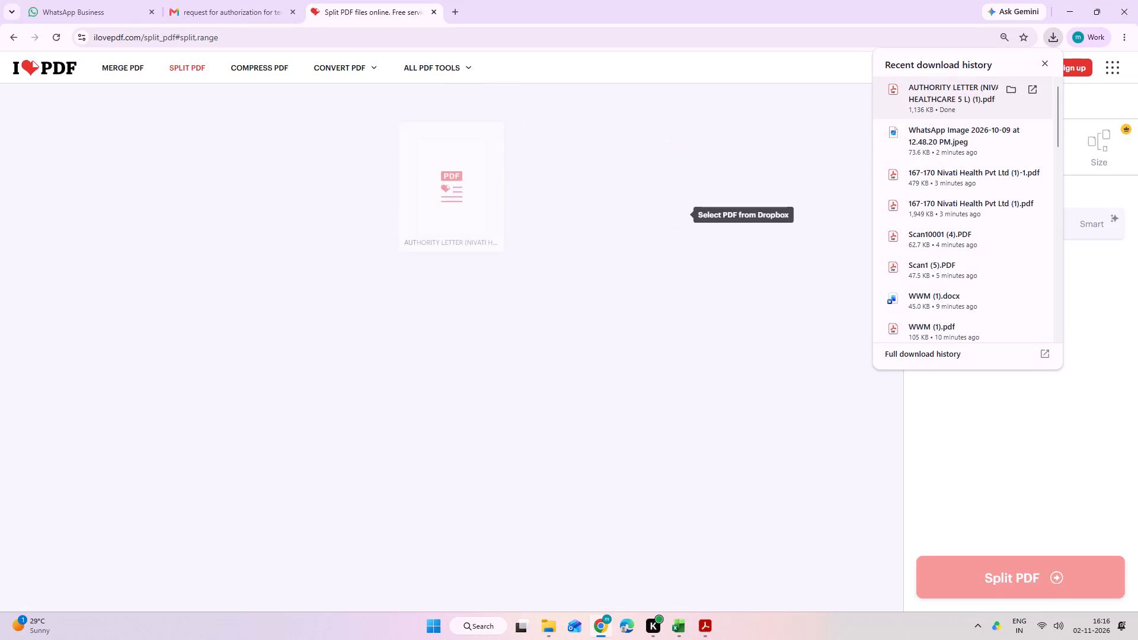
Split page 5 out of the AUTHORITY LETTER (NIVATI HEALTHCARE 5 L) (1) PDF and download it.
{"action": "left_click", "coordinate": [672, 343]}
{"action": "left_click_drag", "start_coordinate": [1000, 283], "coordinate": [1036, 293]}
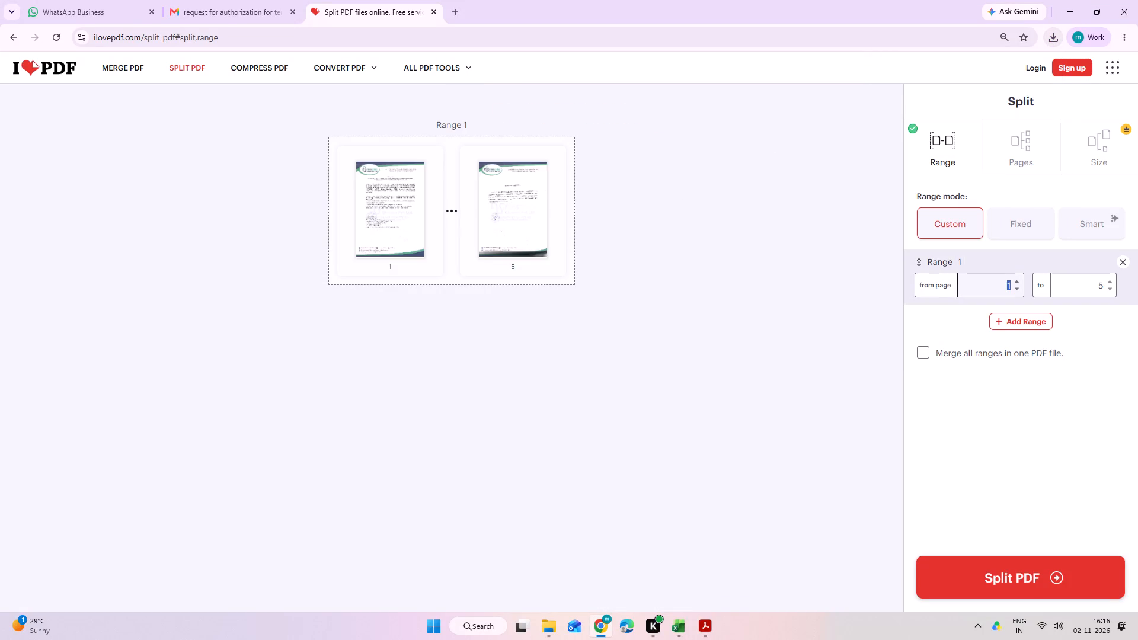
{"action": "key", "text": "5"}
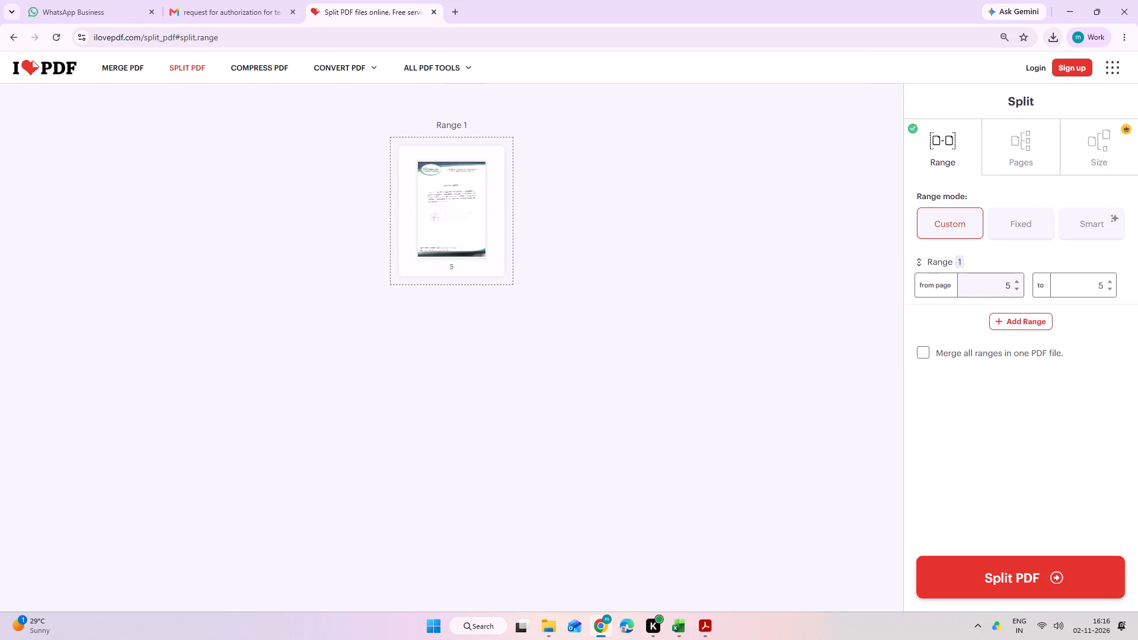
{"action": "left_click", "coordinate": [998, 555]}
{"action": "left_click", "coordinate": [999, 558]}
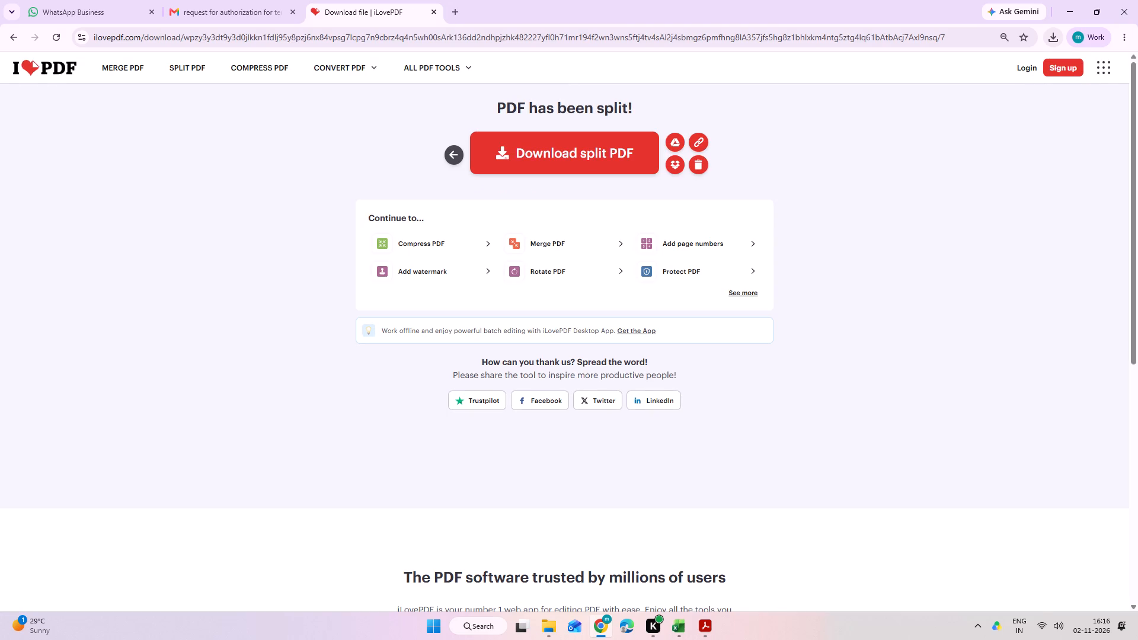
{"action": "left_click", "coordinate": [612, 142]}
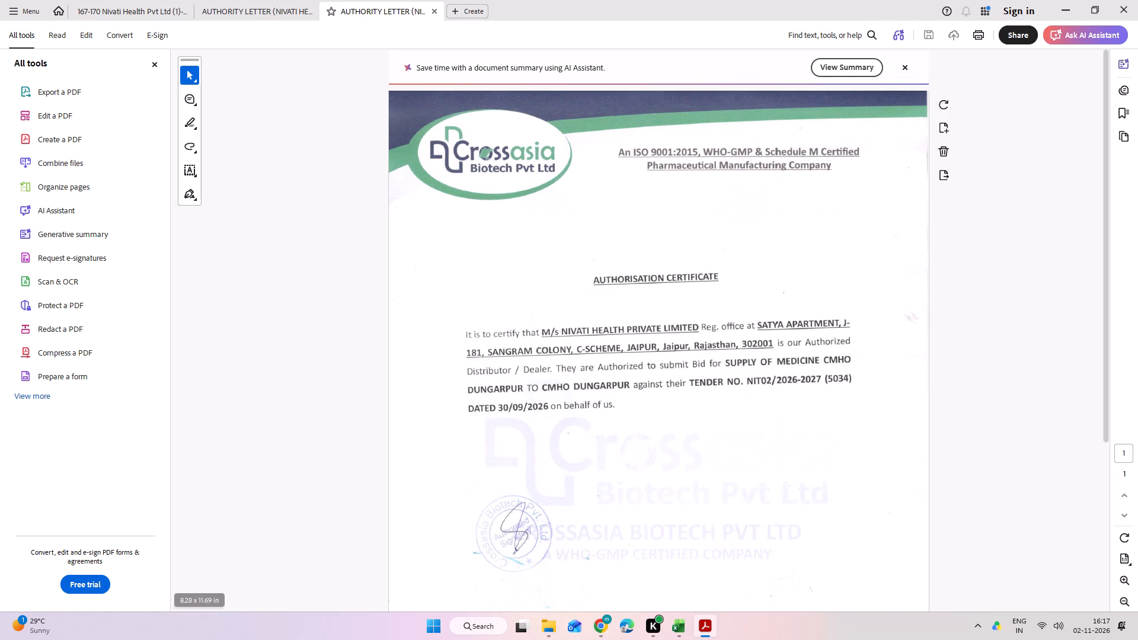
Copy the AUTHORITY LETTER (NIVATI HEALTHCARE 5 L) (1)-5 PDF from Downloads into the medicine tender's AUTHORIZATION folder and refresh the file list.
{"action": "key", "text": "alt+Tab"}
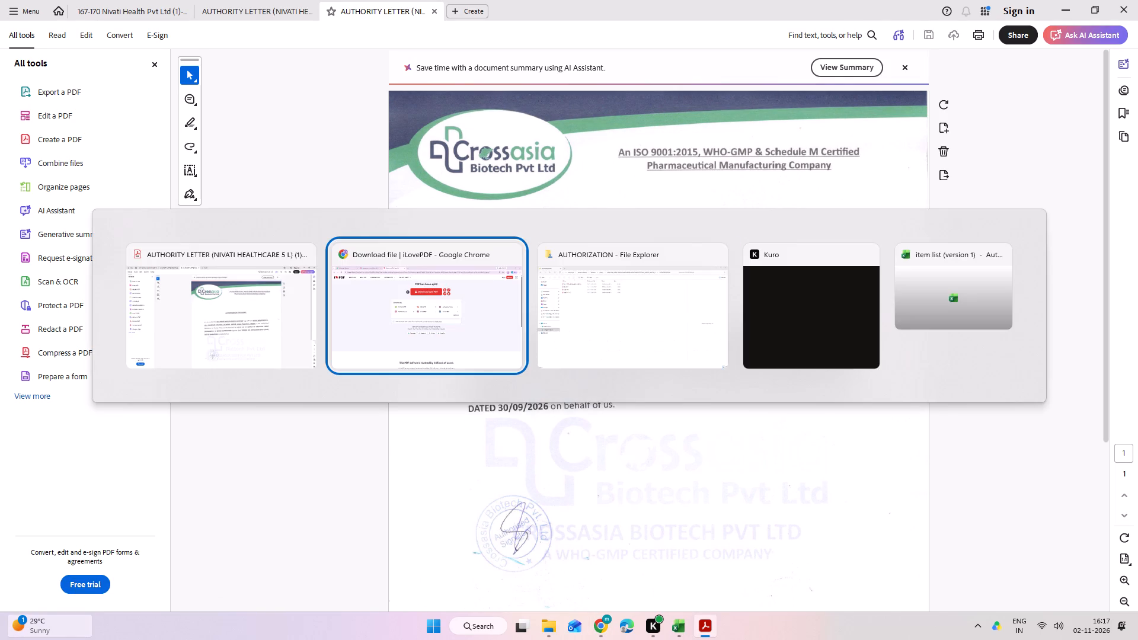
{"action": "key", "text": "alt+Tab"}
{"action": "left_click", "coordinate": [69, 145]}
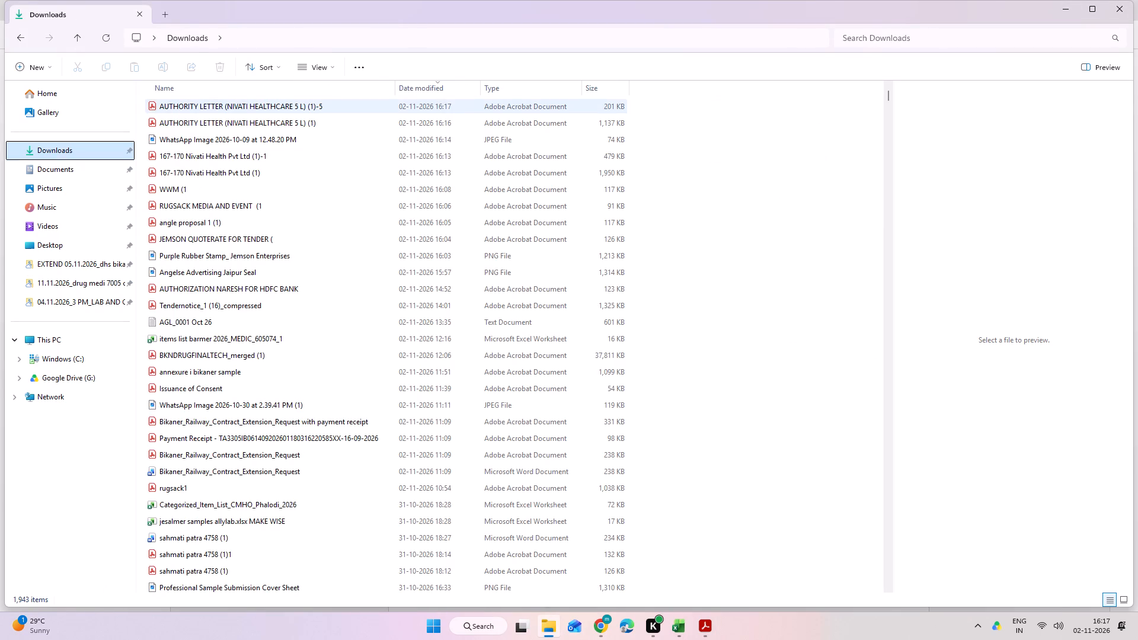
{"action": "left_click", "coordinate": [229, 105]}
{"action": "key", "text": "ctrl+c"}
{"action": "left_click", "coordinate": [13, 33]}
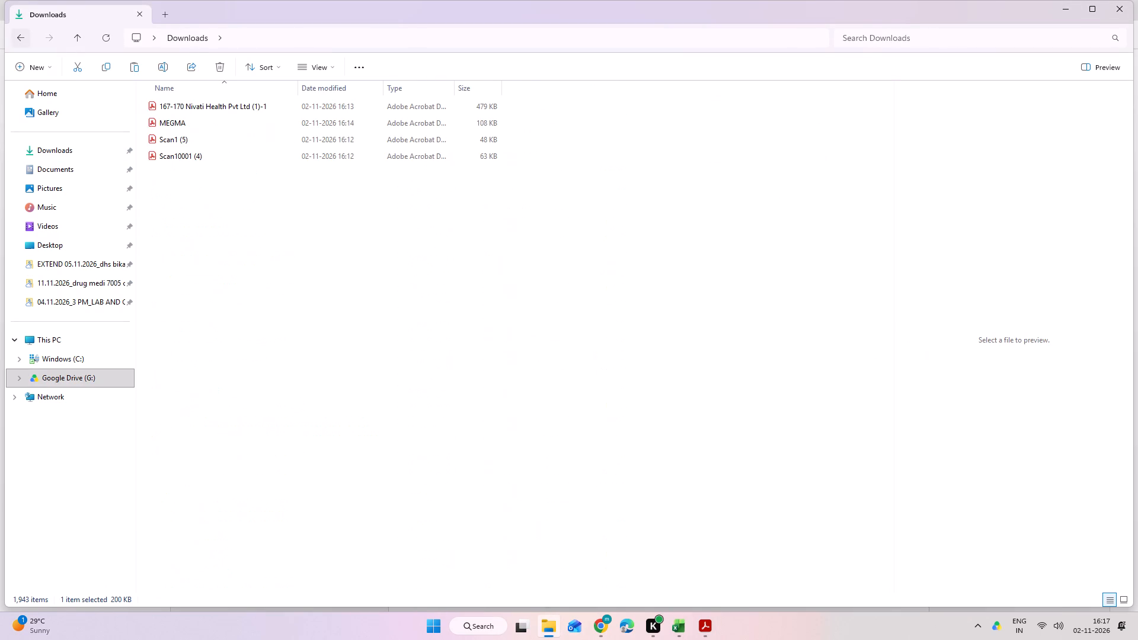
{"action": "left_click", "coordinate": [481, 320]}
{"action": "key", "text": "ctrl+v"}
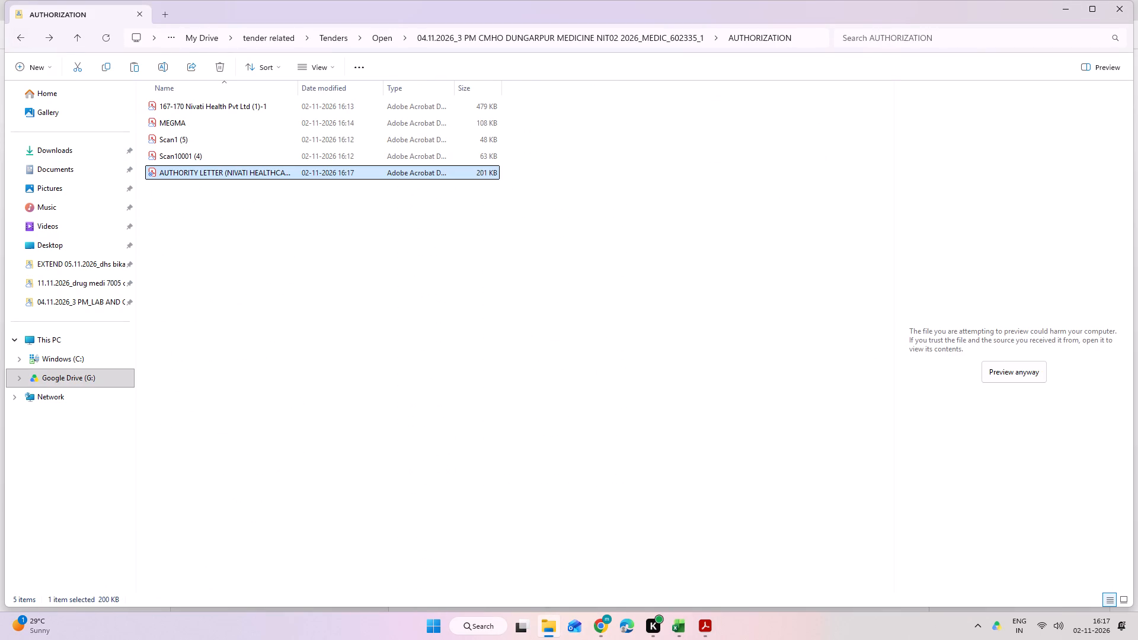
{"action": "right_click", "coordinate": [363, 288]}
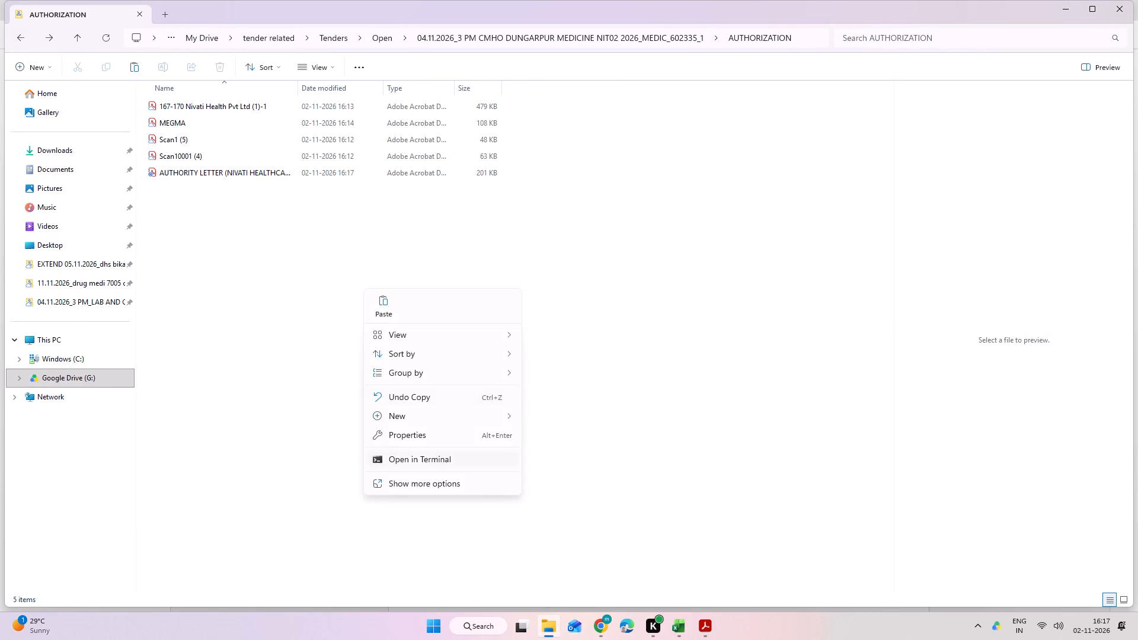
{"action": "left_click", "coordinate": [464, 484]}
{"action": "left_click", "coordinate": [445, 340]}
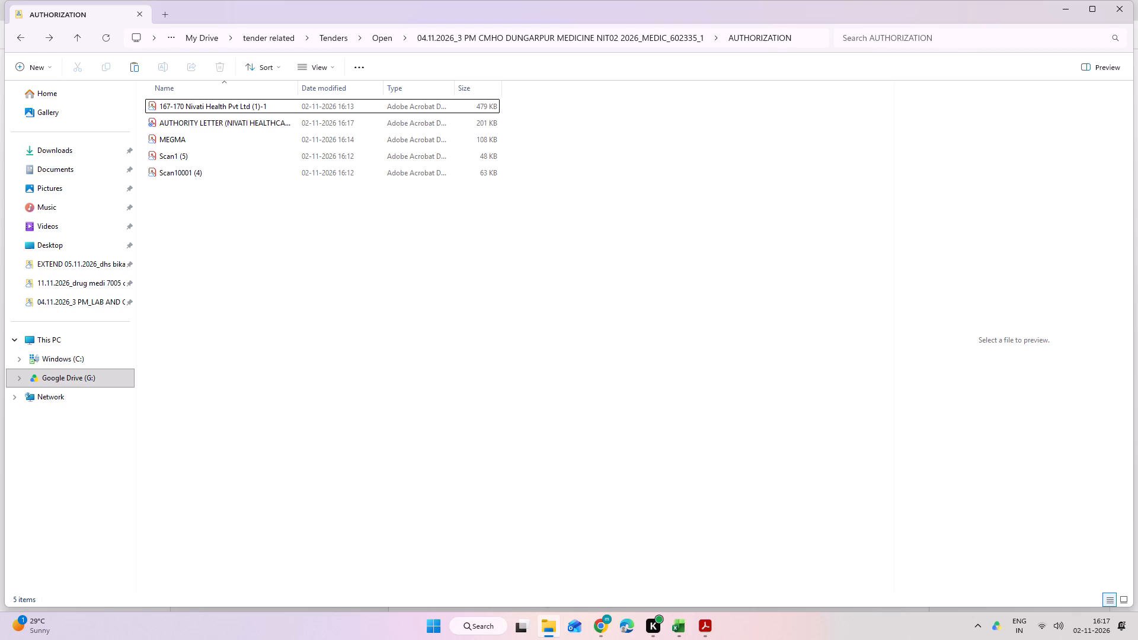
{"action": "right_click", "coordinate": [315, 270]}
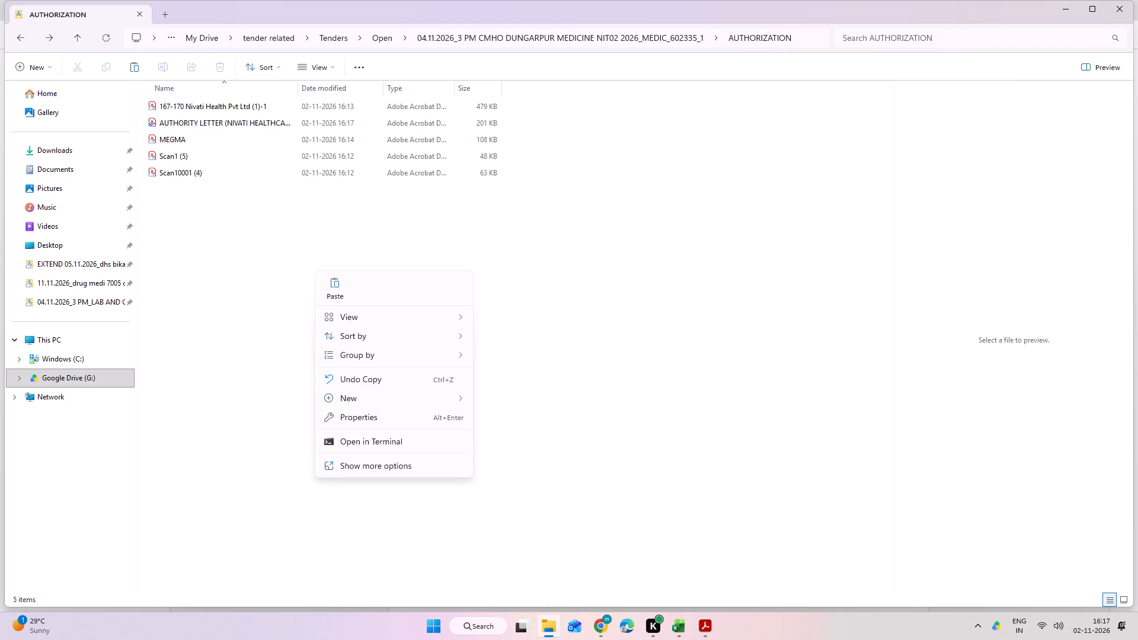
{"action": "left_click", "coordinate": [381, 460]}
{"action": "left_click", "coordinate": [386, 322]}
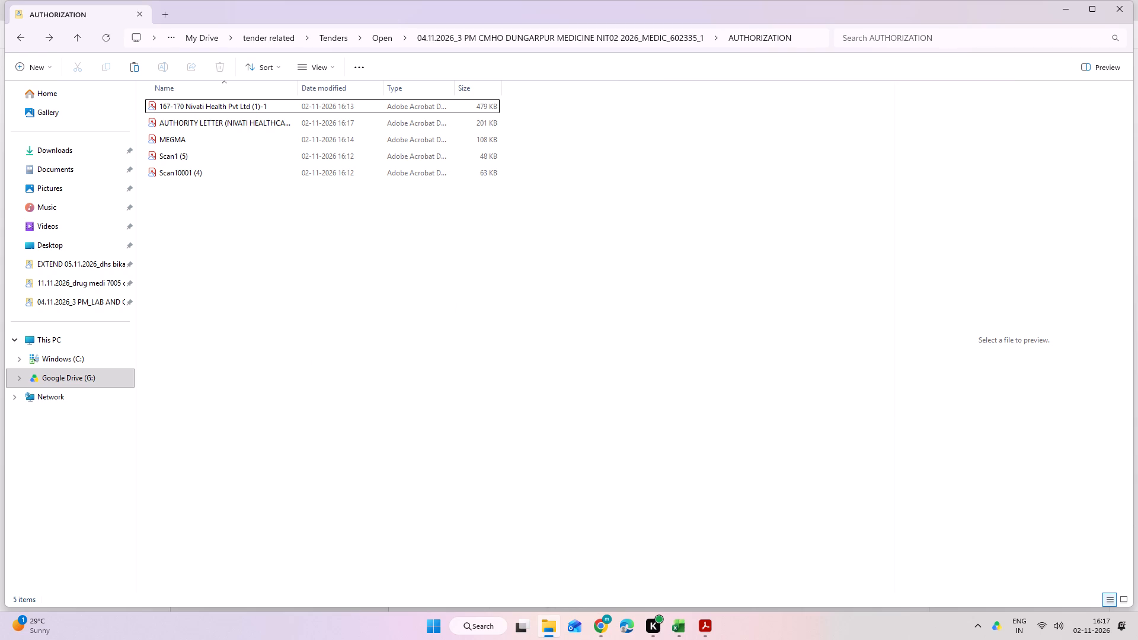
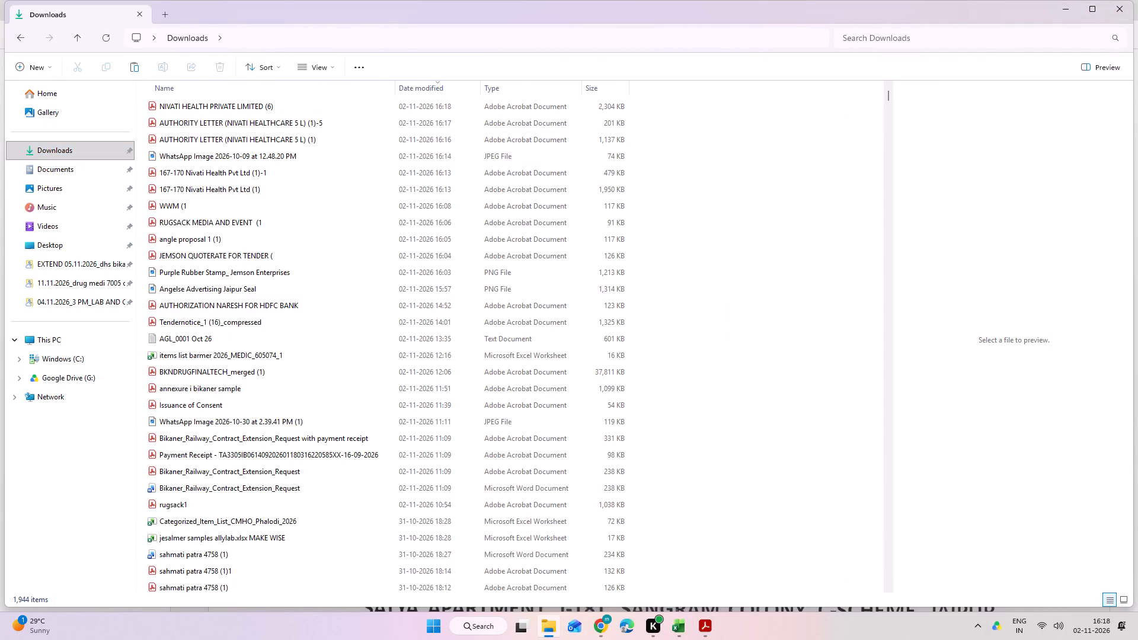
Copy the NIVATI HEALTH PRIVATE LIMITED (6) PDF from Downloads into the medicine tender's AUTHORIZATION folder and refresh the file list.
{"action": "left_click", "coordinate": [507, 107]}
{"action": "key", "text": "ctrl+c"}
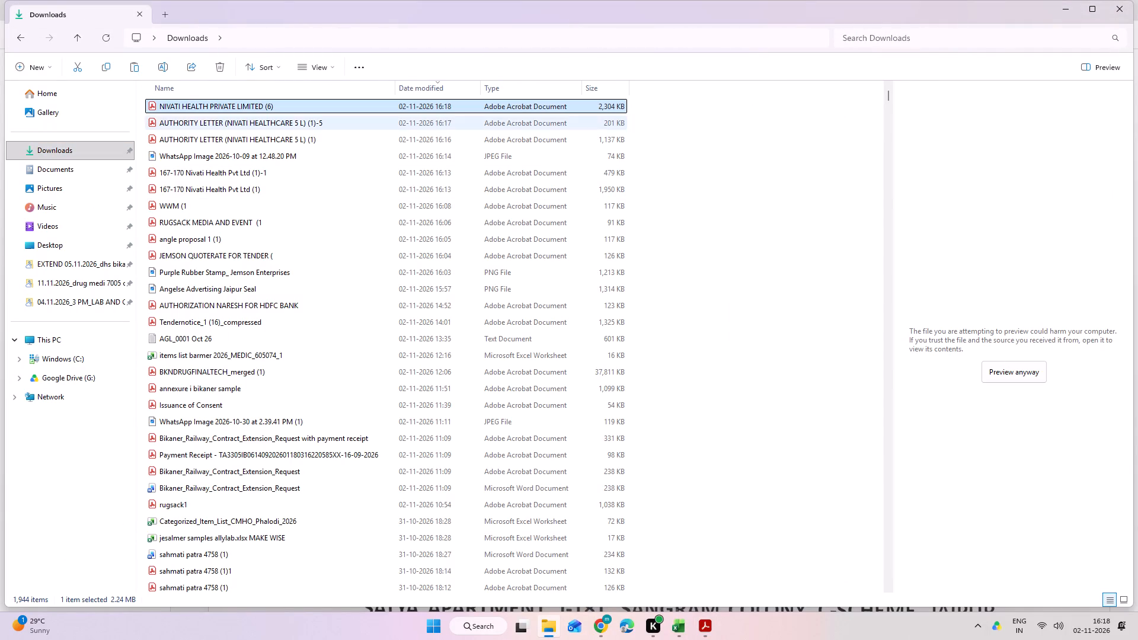
{"action": "left_click", "coordinate": [24, 40]}
{"action": "left_click", "coordinate": [429, 284]}
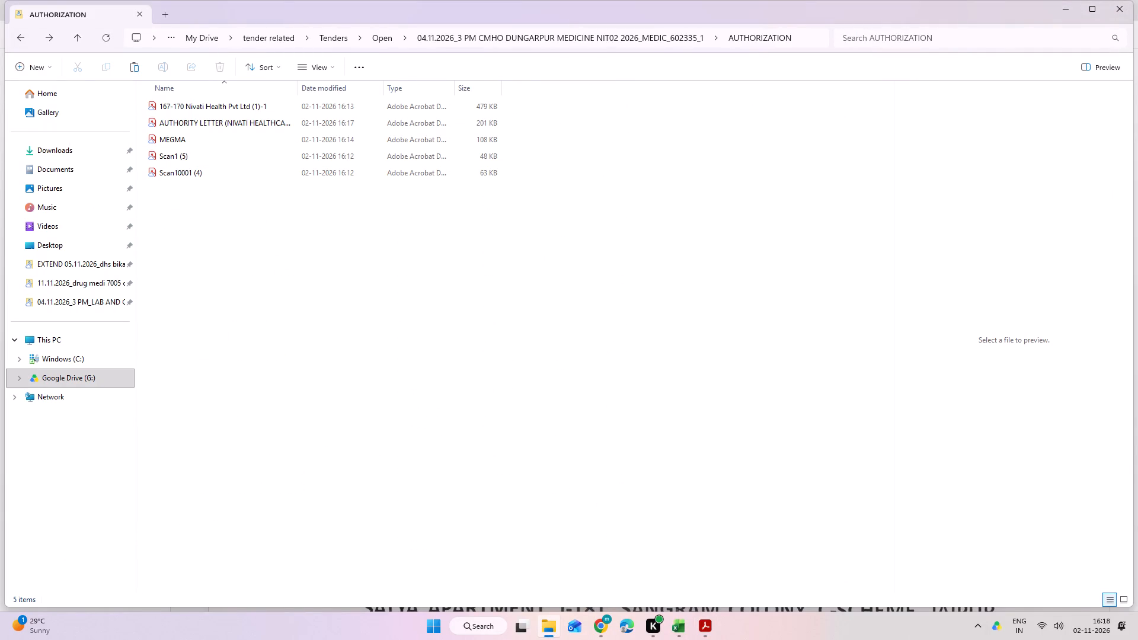
{"action": "key", "text": "ctrl+v"}
{"action": "right_click", "coordinate": [424, 284]}
{"action": "left_click", "coordinate": [512, 475]}
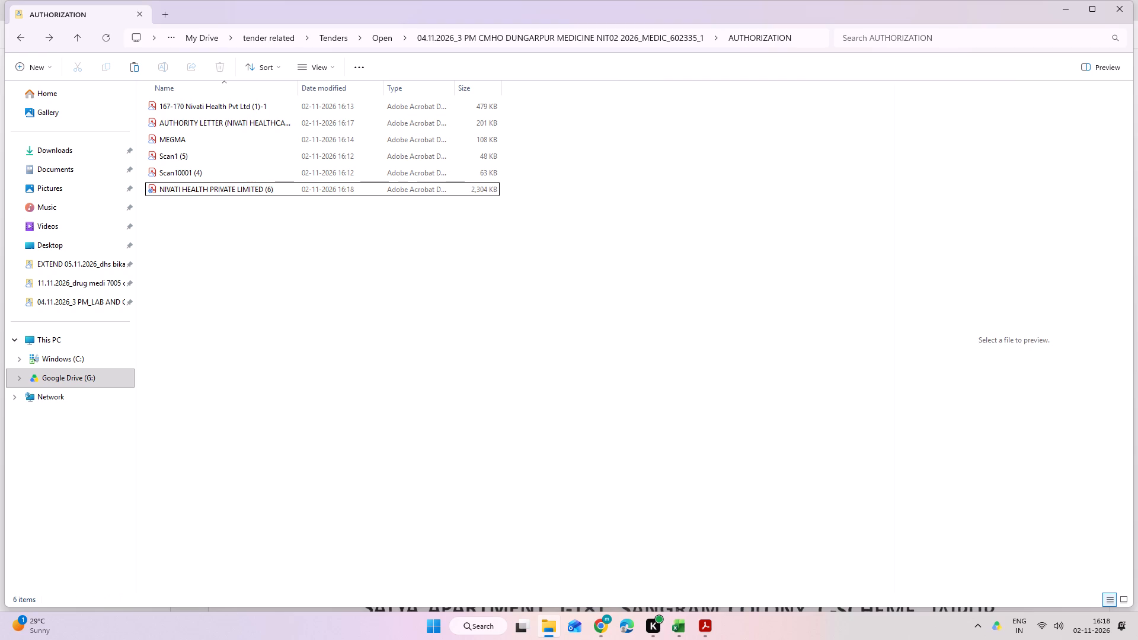
{"action": "left_click", "coordinate": [491, 343]}
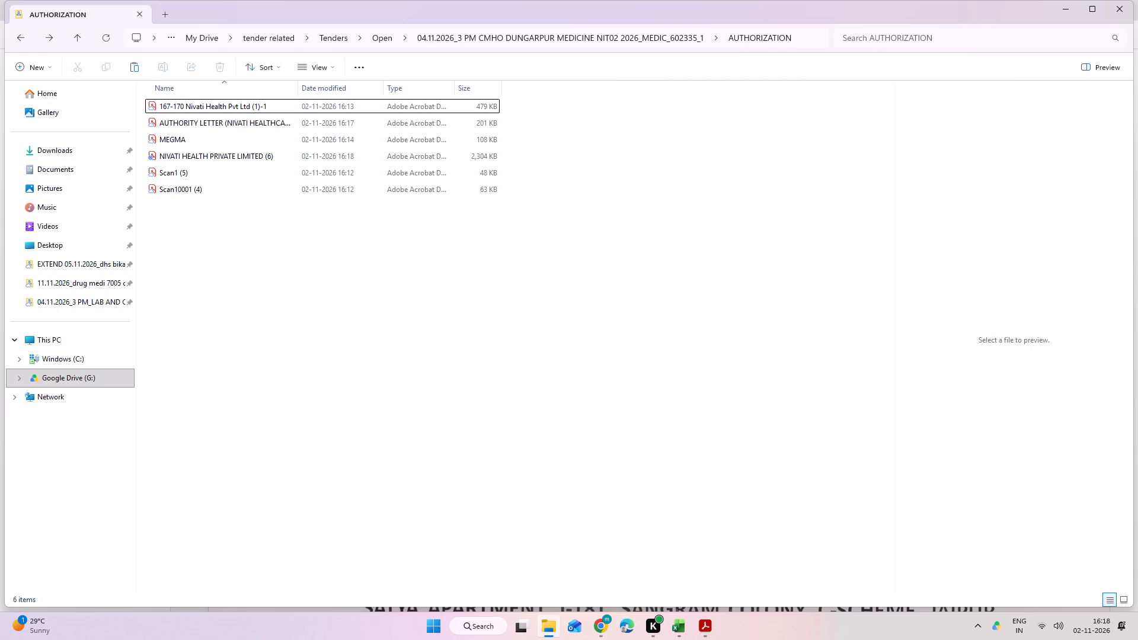
Return to the CMHO DUNGARPUR MEDICINE NIT02 tender folder and open the ITEM LIST DUNGARPUR MEDICINE NIT02 Excel workbook.
{"action": "left_click", "coordinate": [15, 34]}
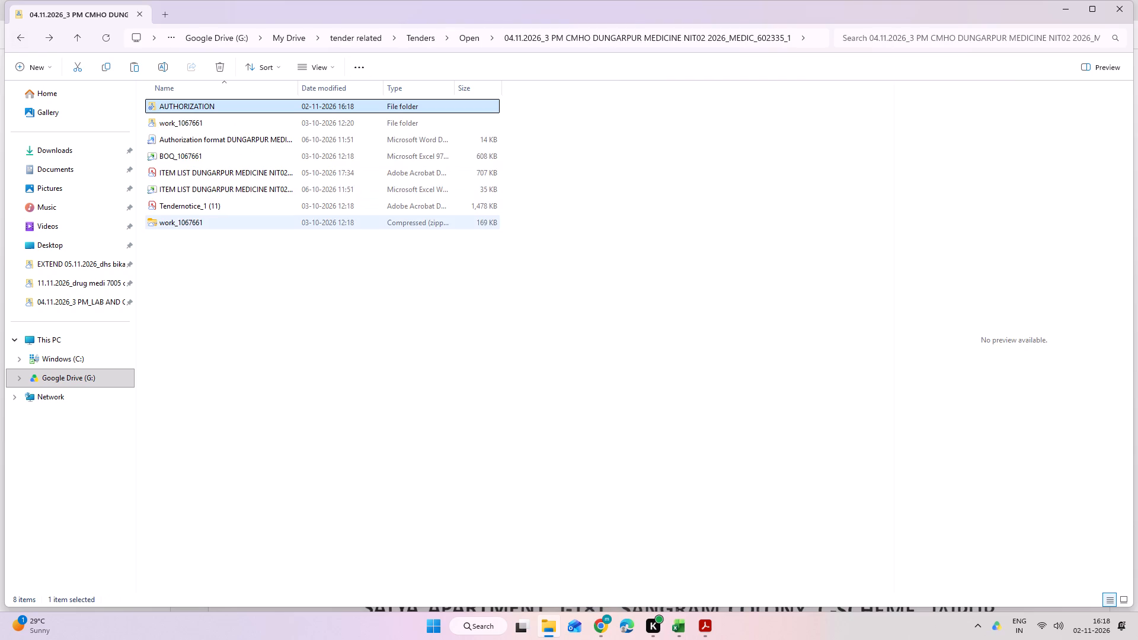
{"action": "double_click", "coordinate": [196, 187]}
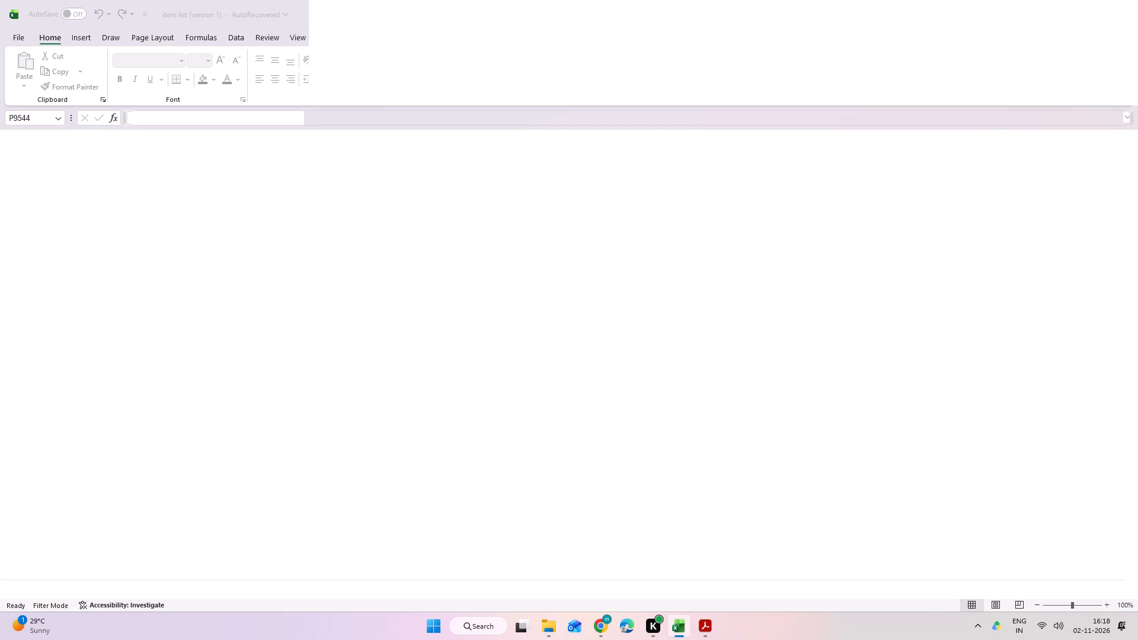
Bring up the ITEM LIST DUNGARPUR MEDICINE NIT02 2026 workbook and save it.
{"action": "left_click", "coordinate": [611, 239]}
{"action": "left_click", "coordinate": [507, 247]}
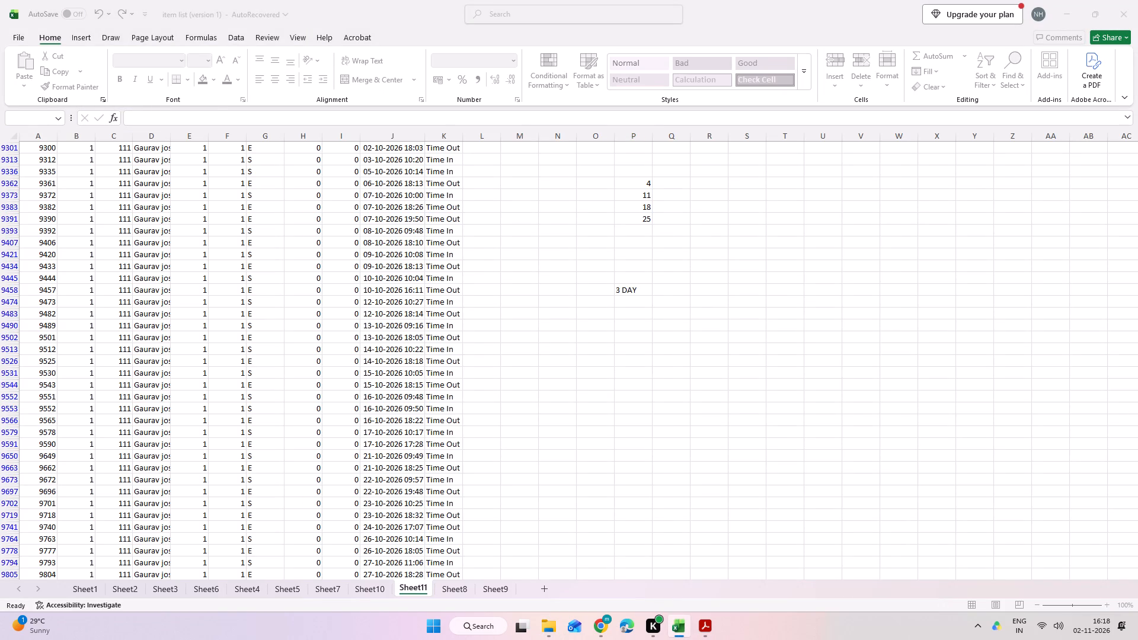
{"action": "left_click", "coordinate": [473, 55]}
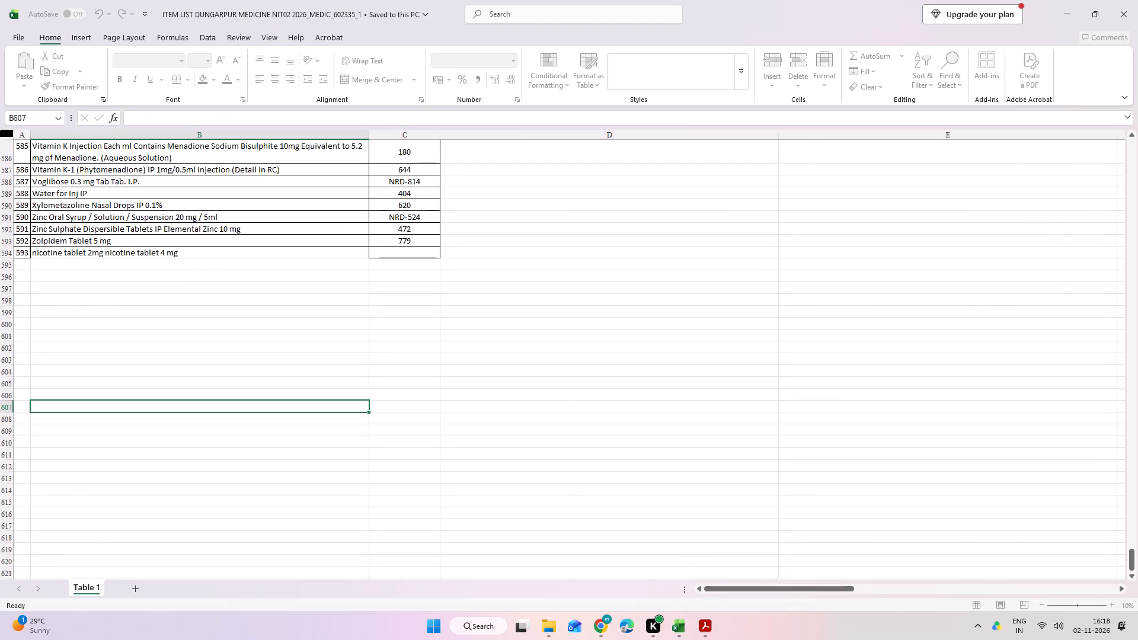
{"action": "left_click_drag", "start_coordinate": [1131, 553], "coordinate": [1135, 196]}
{"action": "left_click", "coordinate": [725, 337]}
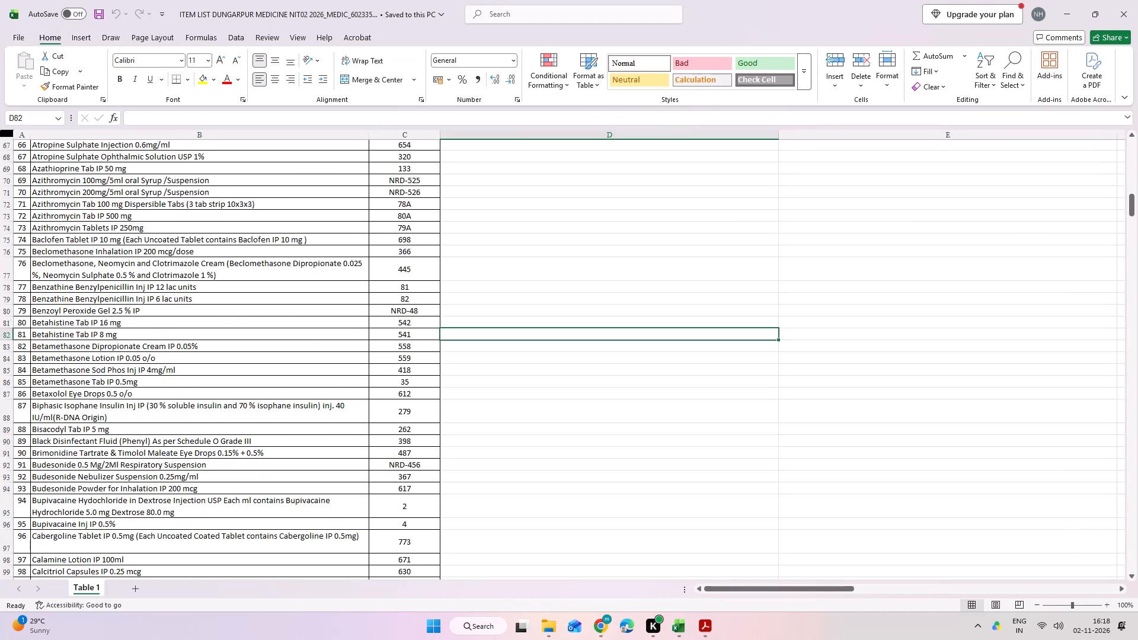
{"action": "key", "text": "ctrl+s"}
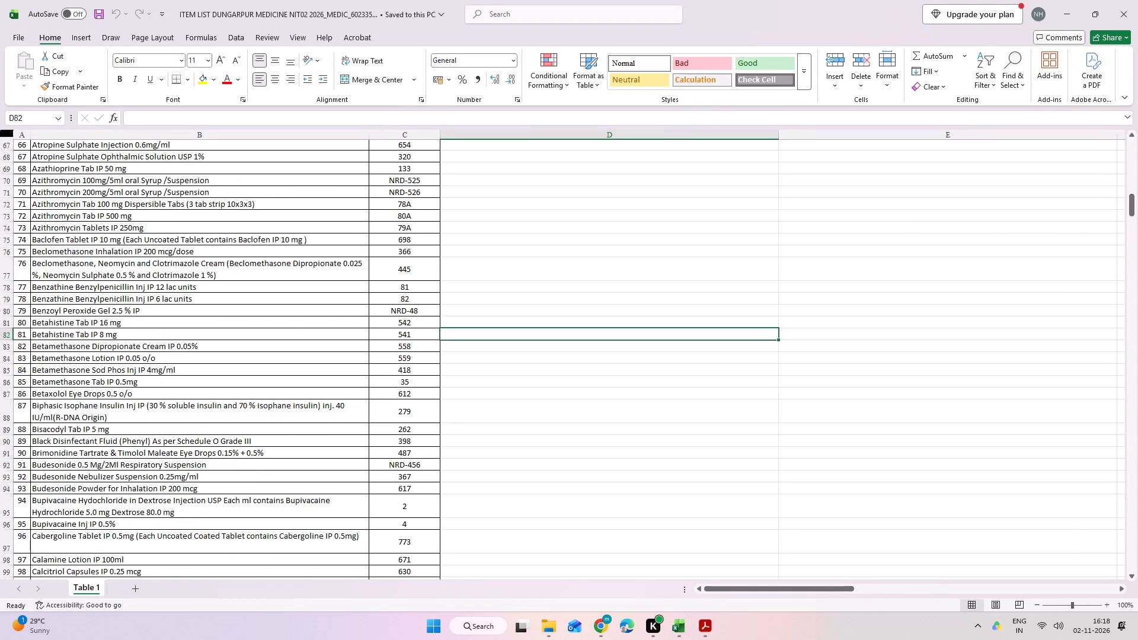
Search the medicine item list for SYR and step through the matching item descriptions.
{"action": "left_click", "coordinate": [731, 345]}
{"action": "key", "text": "ctrl+f"}
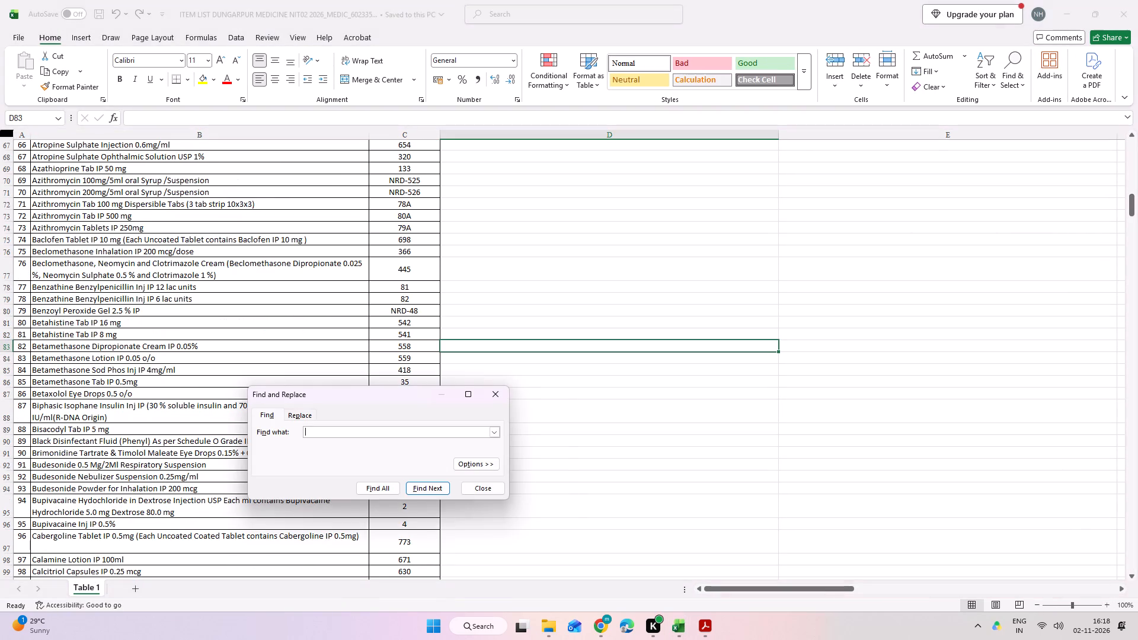
{"action": "type", "text": "SYR"}
{"action": "key", "text": "Return"}
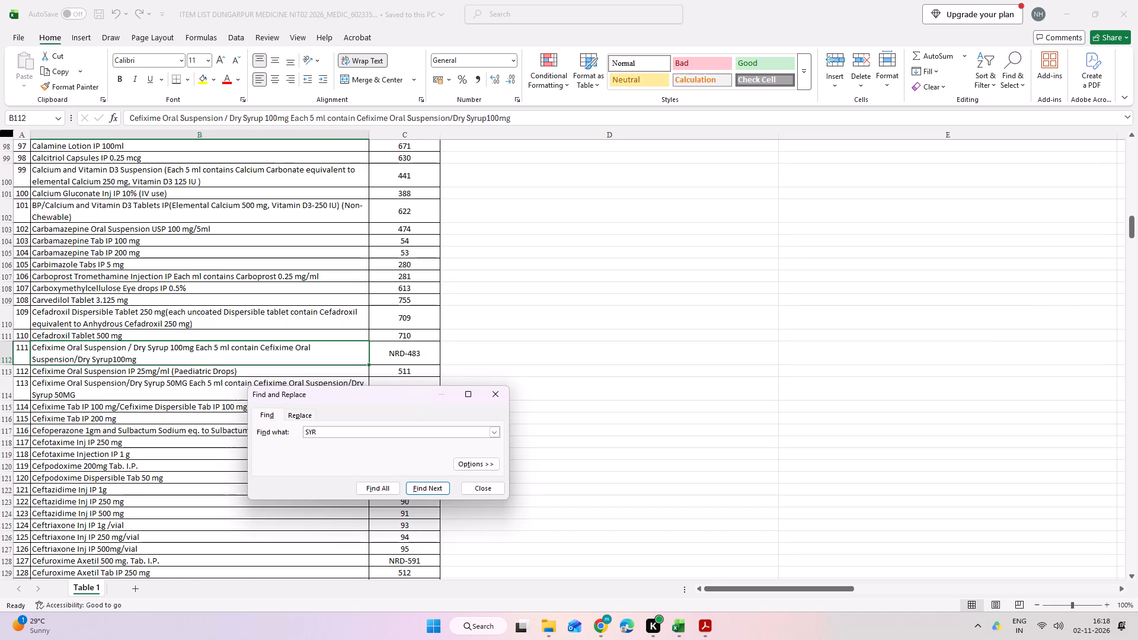
{"action": "left_click", "coordinate": [426, 489]}
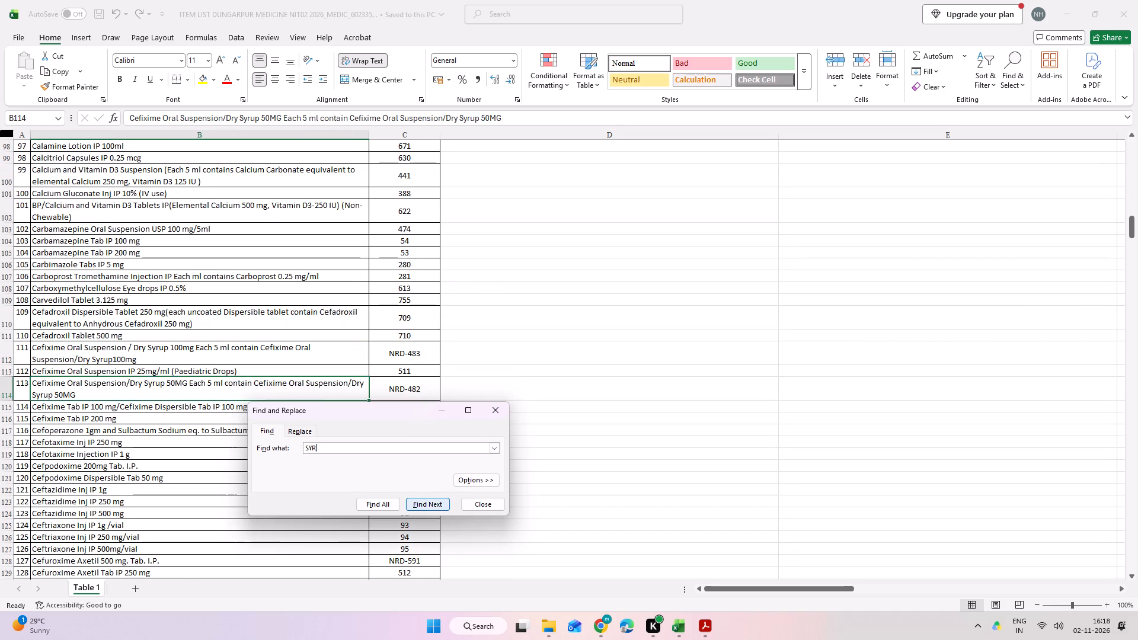
{"action": "left_click", "coordinate": [426, 505]}
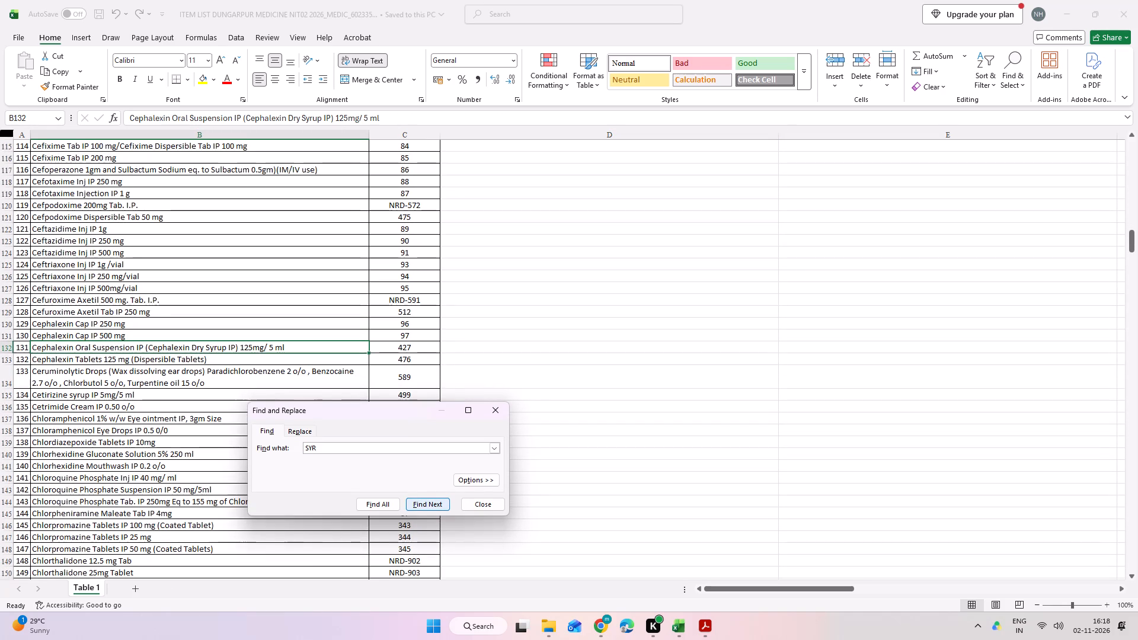
{"action": "left_click", "coordinate": [426, 505]}
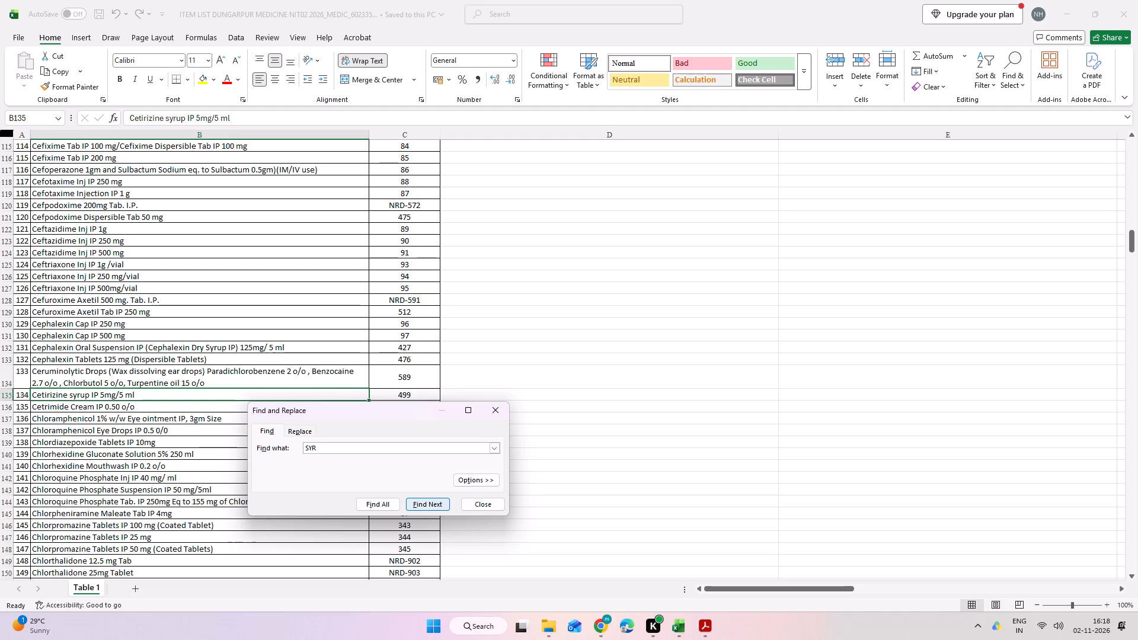
{"action": "left_click", "coordinate": [426, 505]}
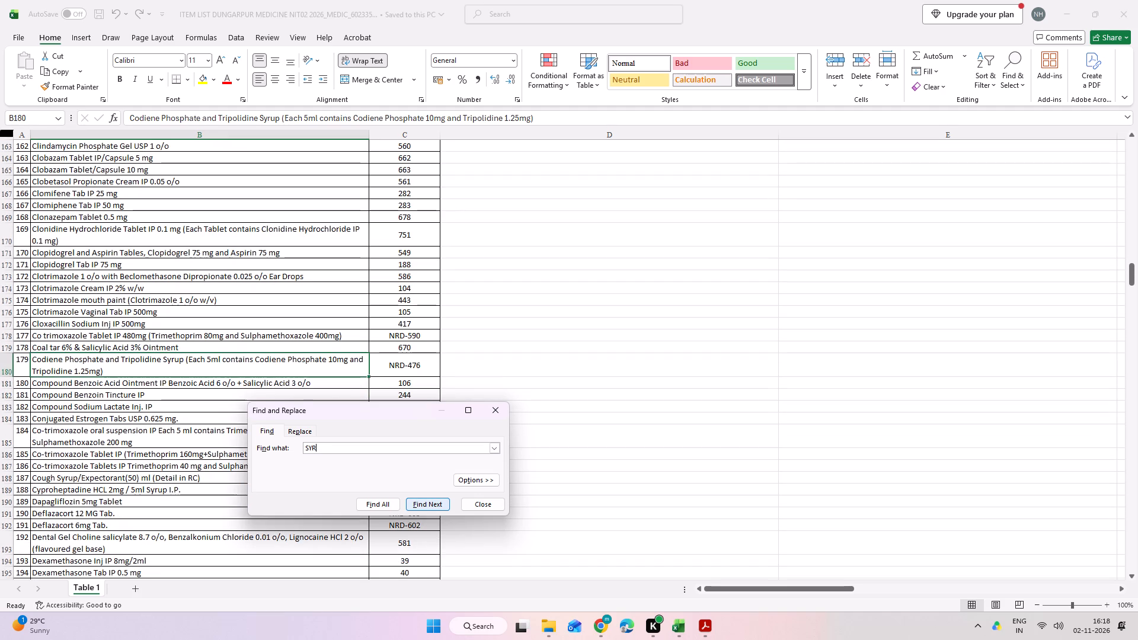
{"action": "left_click", "coordinate": [426, 505]}
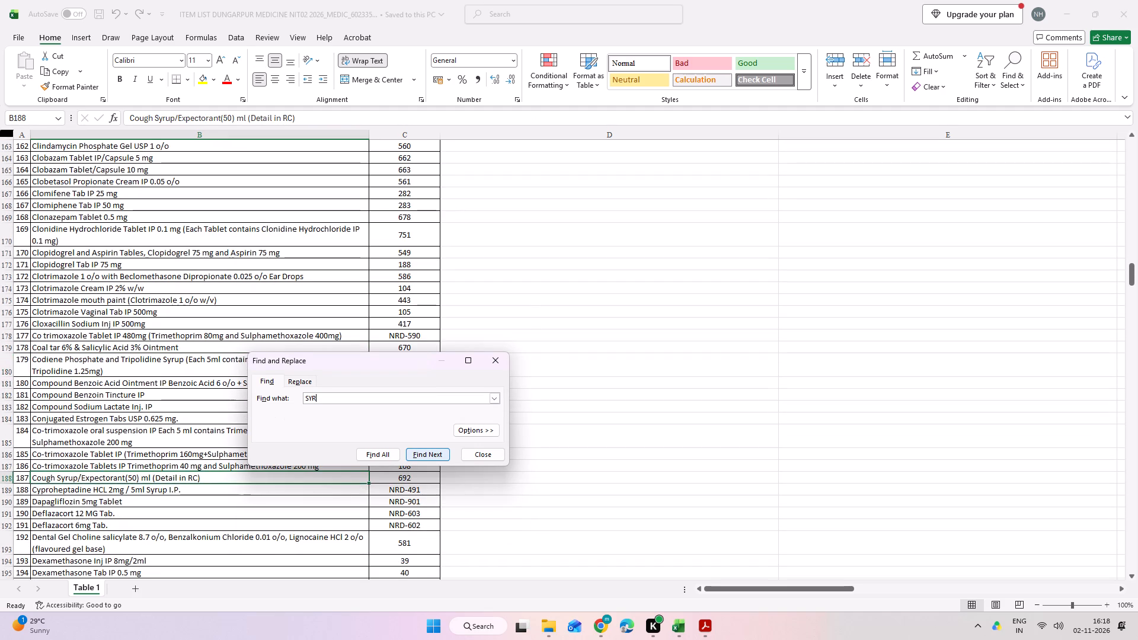
{"action": "left_click", "coordinate": [427, 456]}
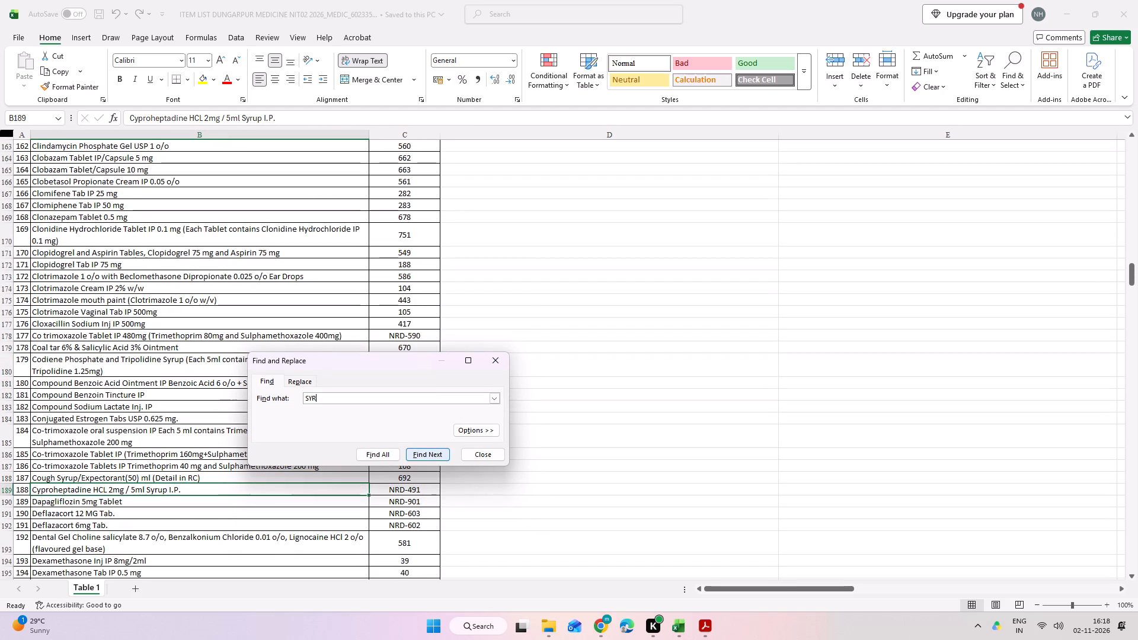
{"action": "left_click", "coordinate": [427, 456]}
Narrow the search to SYRIN, step through the matches, list them all and check the insulin glargine entry.
{"action": "left_click", "coordinate": [371, 412]}
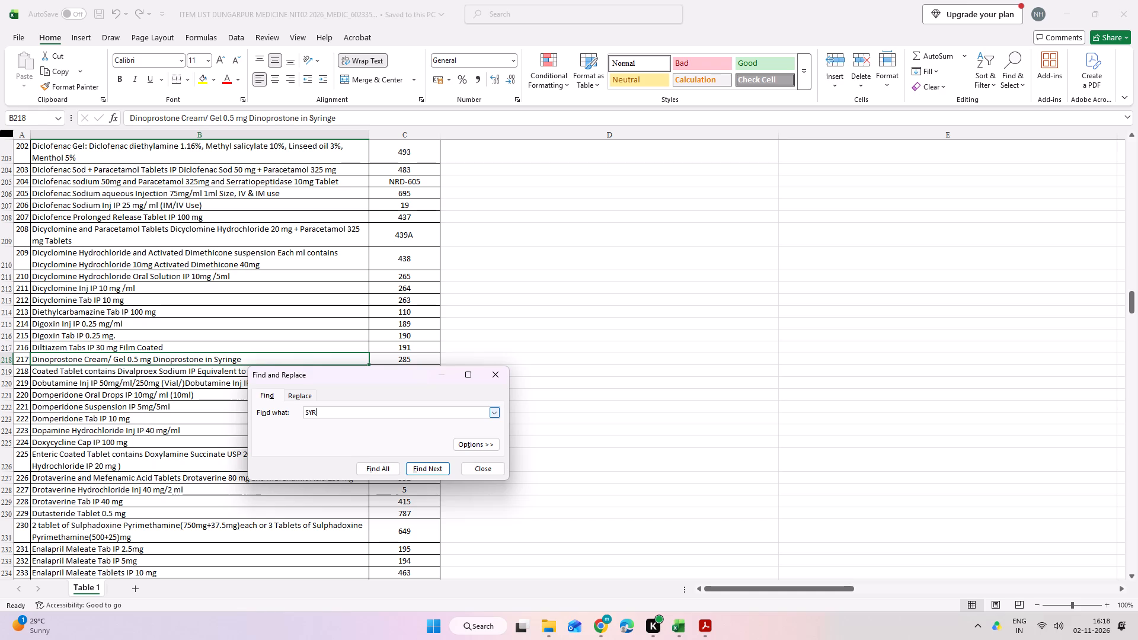
{"action": "key", "text": "i"}
{"action": "left_click", "coordinate": [431, 464]}
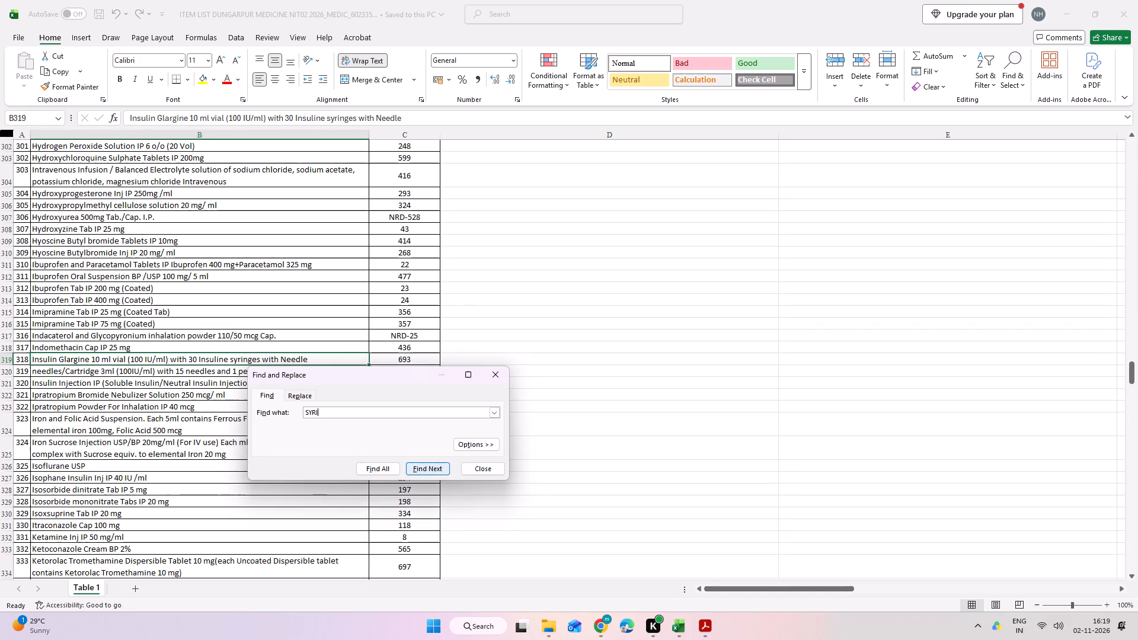
{"action": "left_click_drag", "start_coordinate": [369, 376], "coordinate": [526, 379]}
{"action": "left_click", "coordinate": [576, 473]}
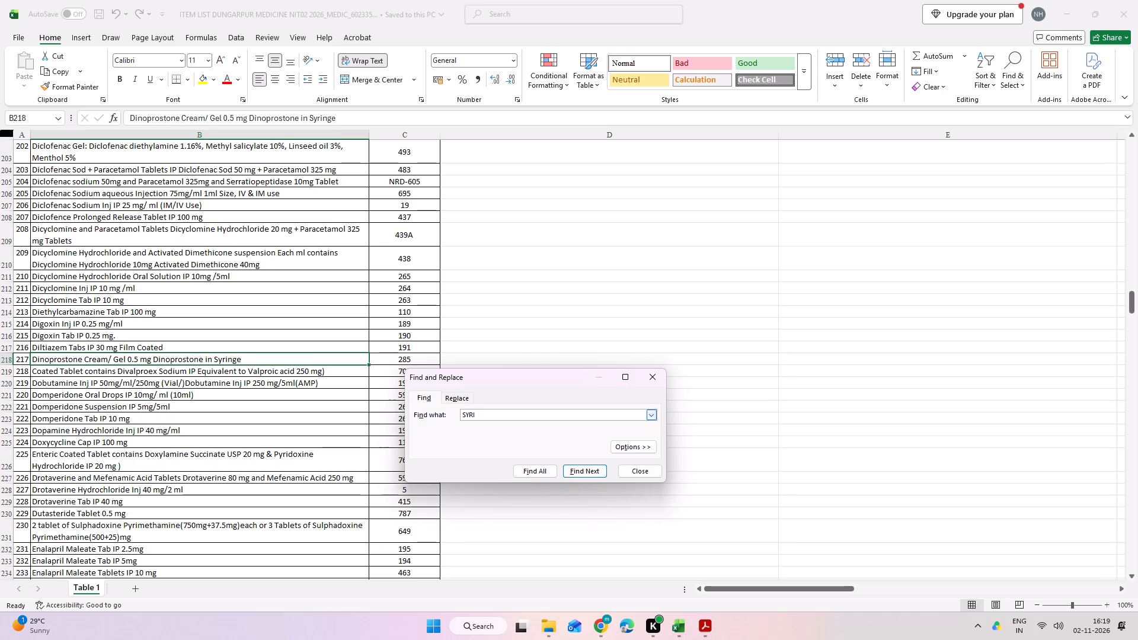
{"action": "key", "text": "n"}
{"action": "left_click", "coordinate": [580, 471]}
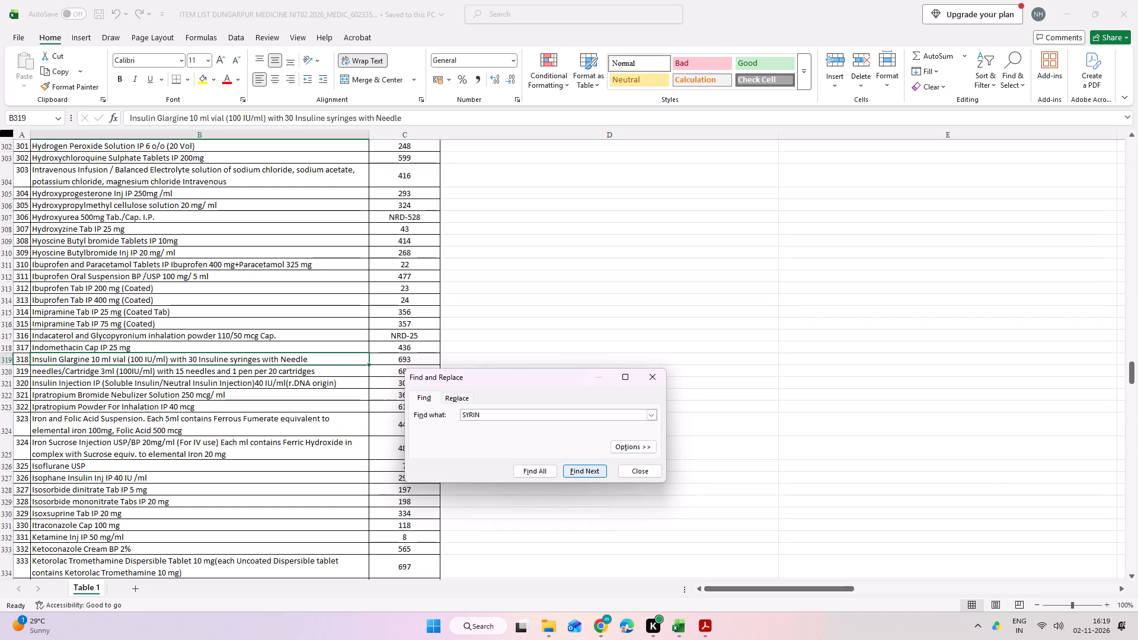
{"action": "left_click", "coordinate": [580, 471]}
{"action": "left_click", "coordinate": [580, 471]}
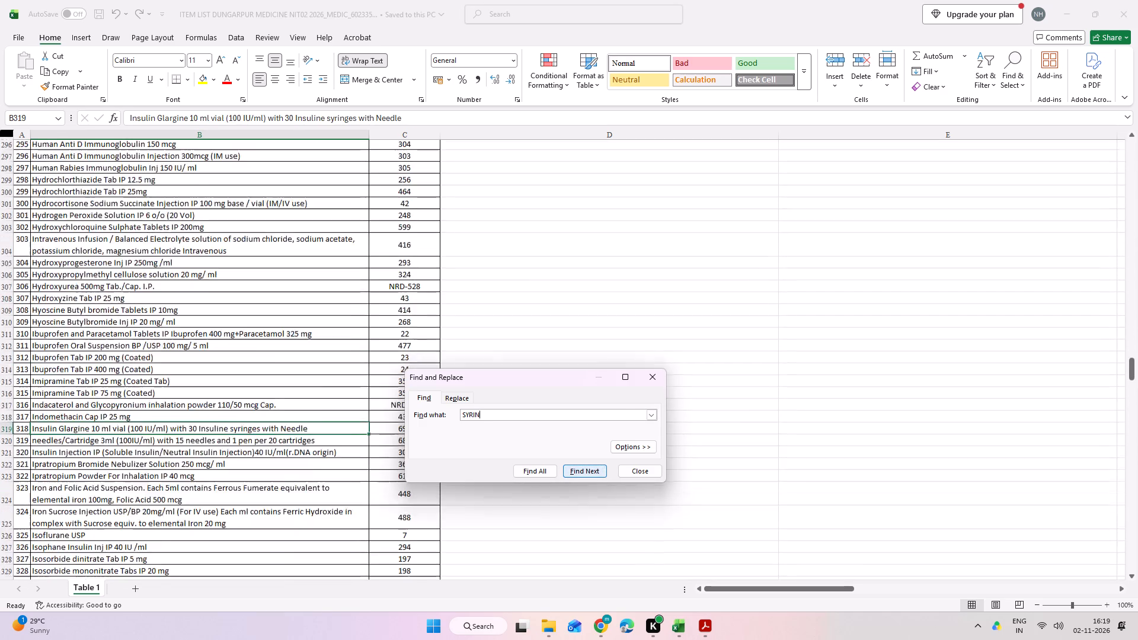
{"action": "left_click", "coordinate": [580, 471]}
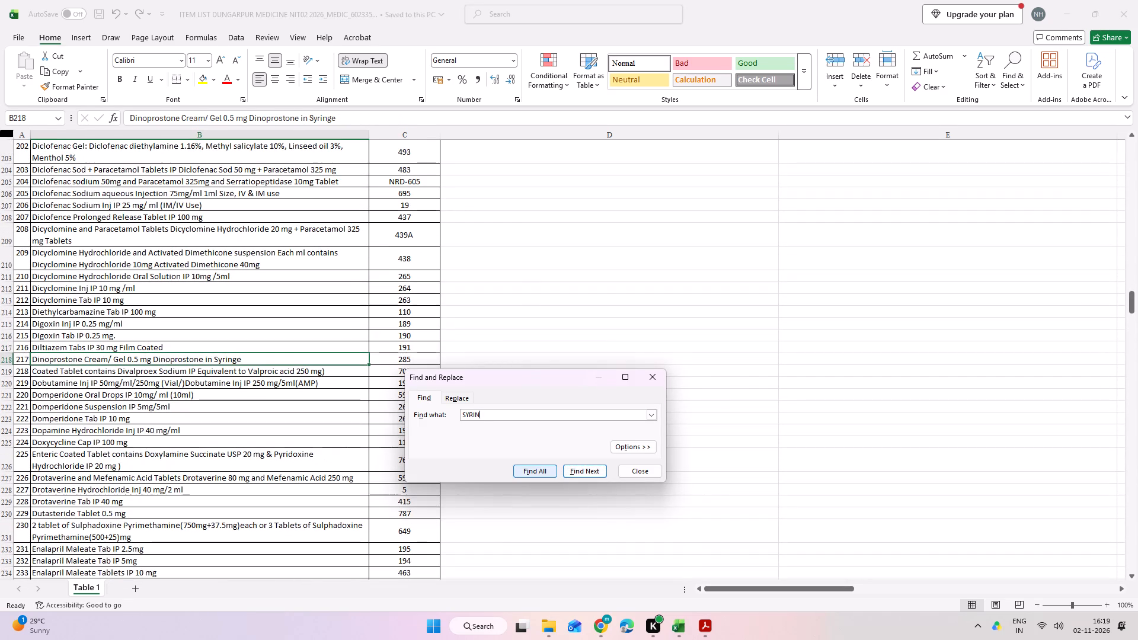
{"action": "left_click", "coordinate": [530, 475]}
{"action": "left_click", "coordinate": [551, 511]}
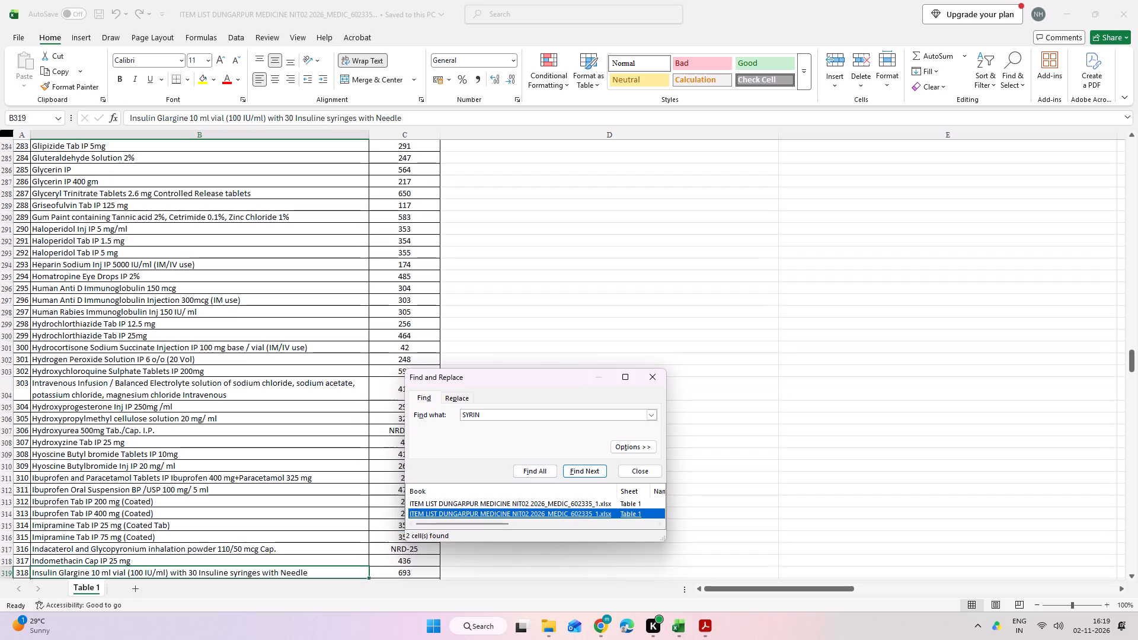
{"action": "scroll", "coordinate": [535, 505], "scroll_direction": "down", "scroll_amount": 5}
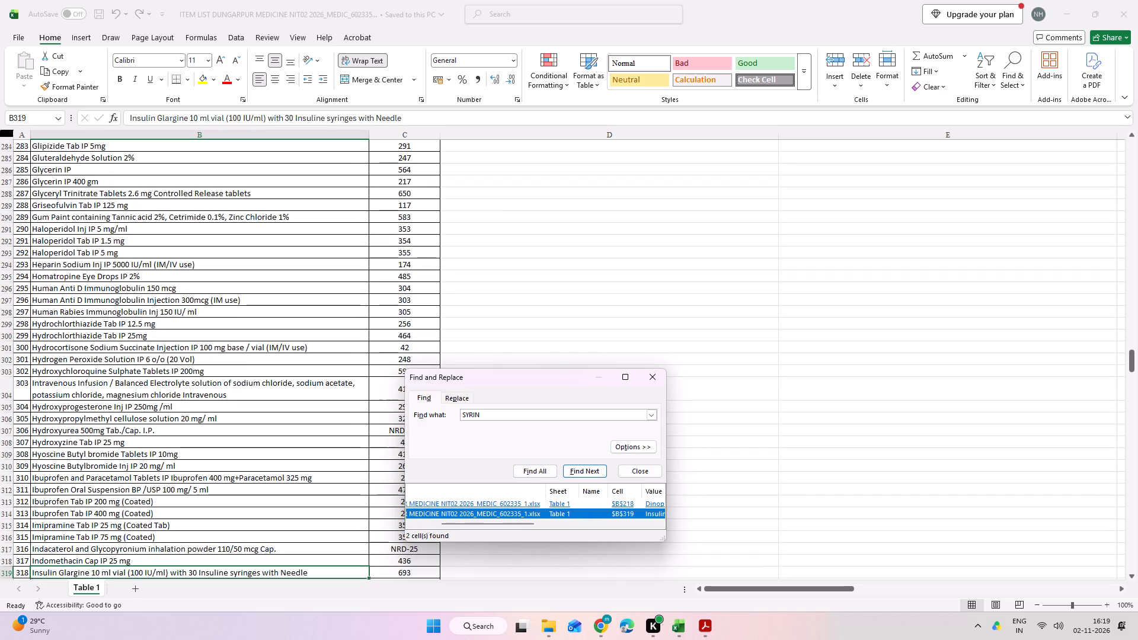
{"action": "scroll", "coordinate": [535, 504], "scroll_direction": "down", "scroll_amount": 5}
{"action": "scroll", "coordinate": [535, 504], "scroll_direction": "up", "scroll_amount": 4}
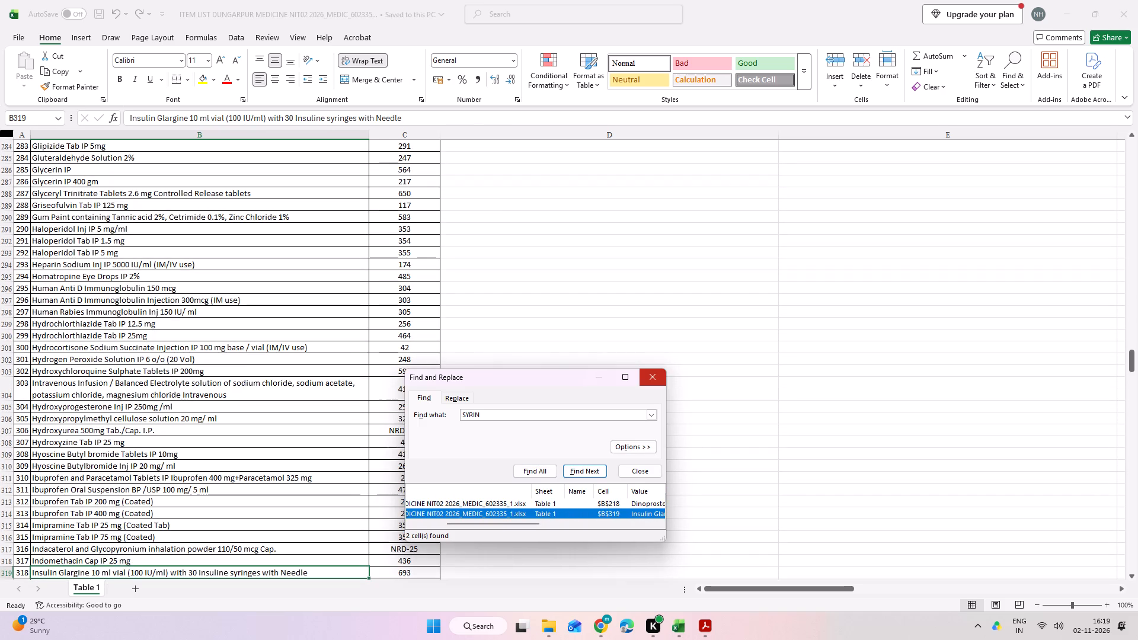
{"action": "left_click", "coordinate": [655, 377]}
Close the medicine item list workbook and refresh the CMHO DUNGARPUR MEDICINE tender folder.
{"action": "left_click", "coordinate": [1137, 0]}
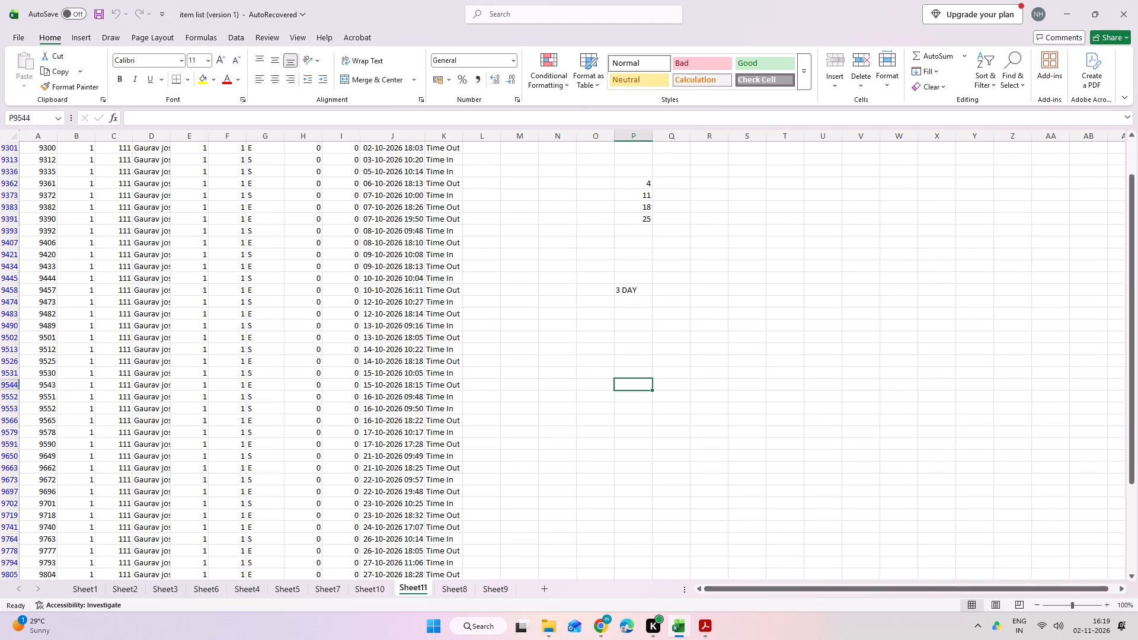
{"action": "key", "text": "alt+Tab"}
{"action": "left_click", "coordinate": [669, 245]}
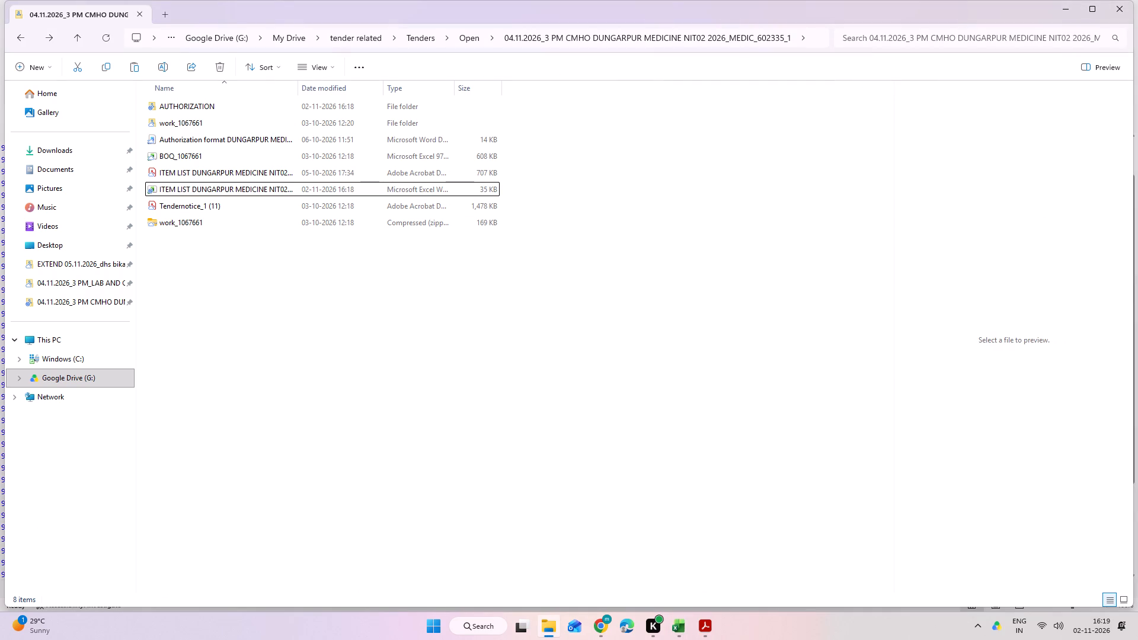
{"action": "right_click", "coordinate": [503, 279]}
{"action": "left_click", "coordinate": [557, 471]}
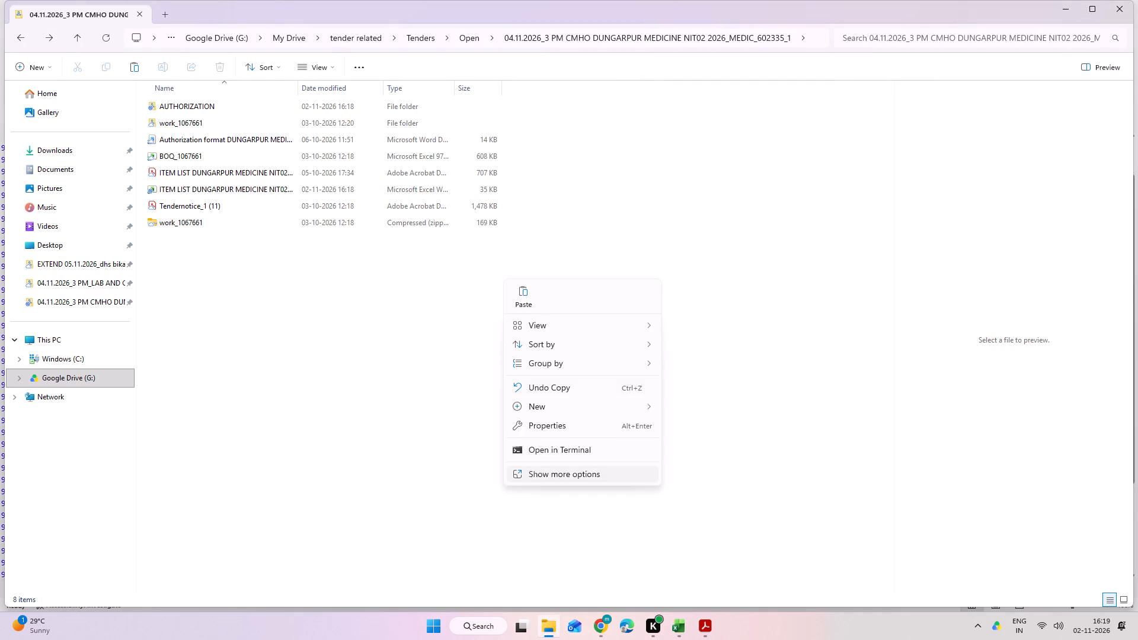
{"action": "left_click", "coordinate": [542, 331]}
{"action": "key", "text": "alt+Tab"}
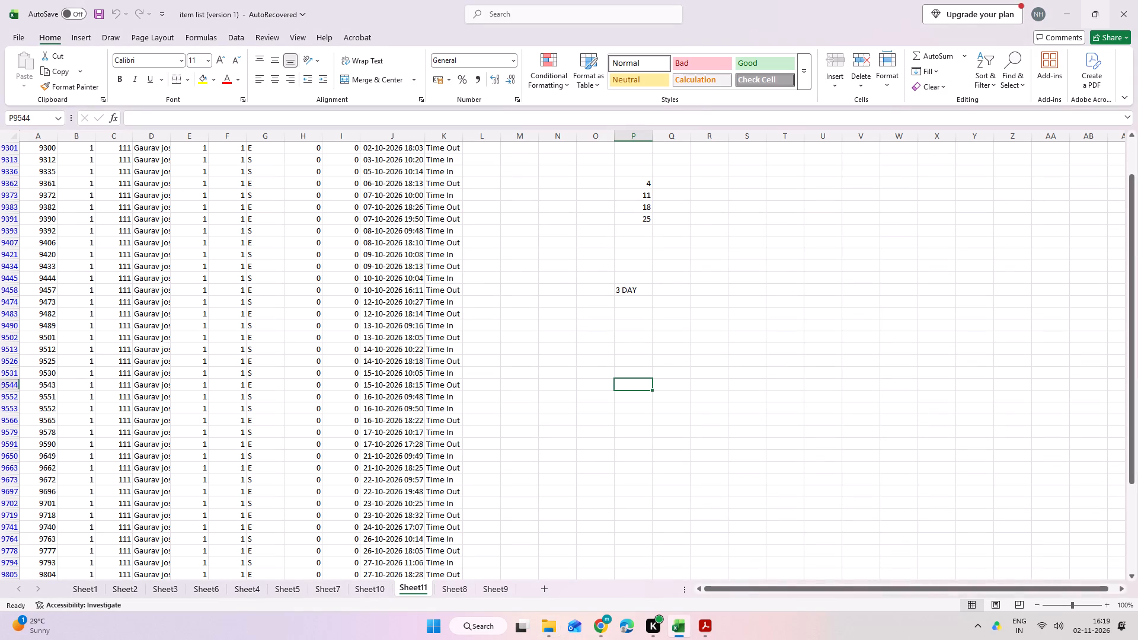
Close the auto-recovered item list (version 1) workbook without saving its changes.
{"action": "left_click", "coordinate": [1102, 0]}
{"action": "left_click", "coordinate": [585, 63]}
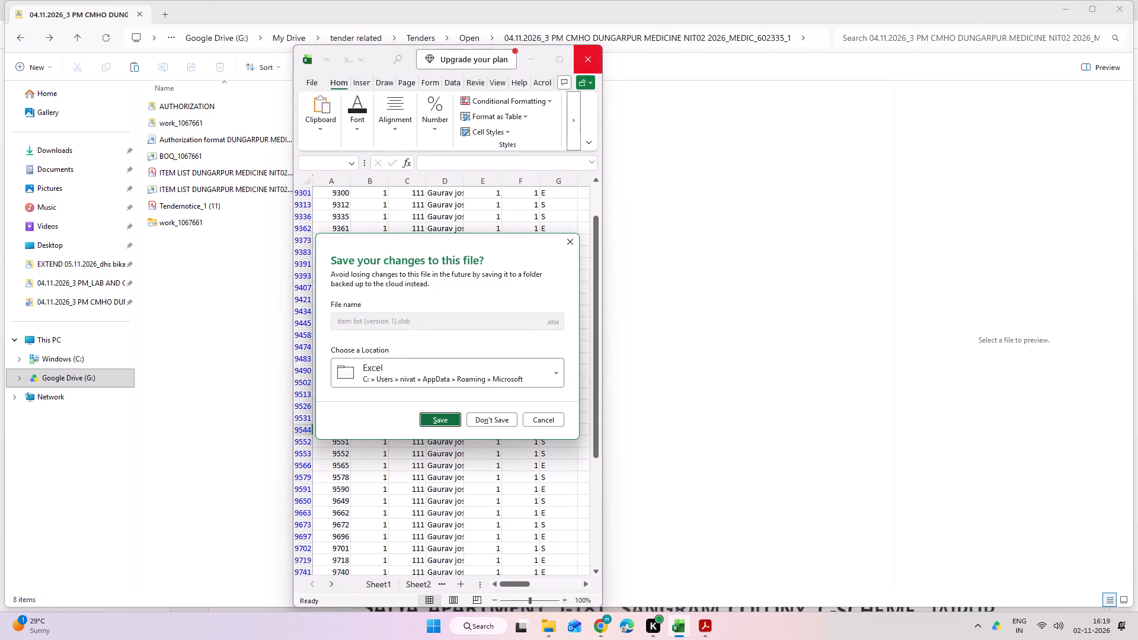
{"action": "left_click", "coordinate": [491, 424]}
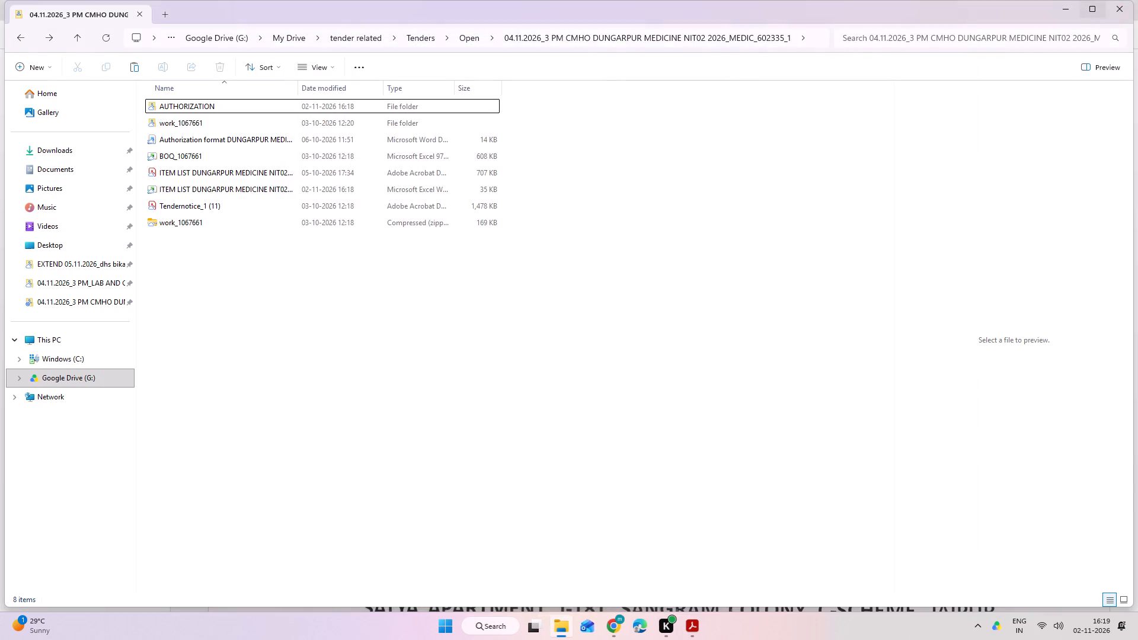
Maximize and refresh the medicine tender folder, and reopen the ITEM LIST DUNGARPUR MEDICINE Excel workbook in a maximized window.
{"action": "left_click", "coordinate": [1091, 17]}
{"action": "right_click", "coordinate": [714, 156]}
{"action": "left_click", "coordinate": [771, 342]}
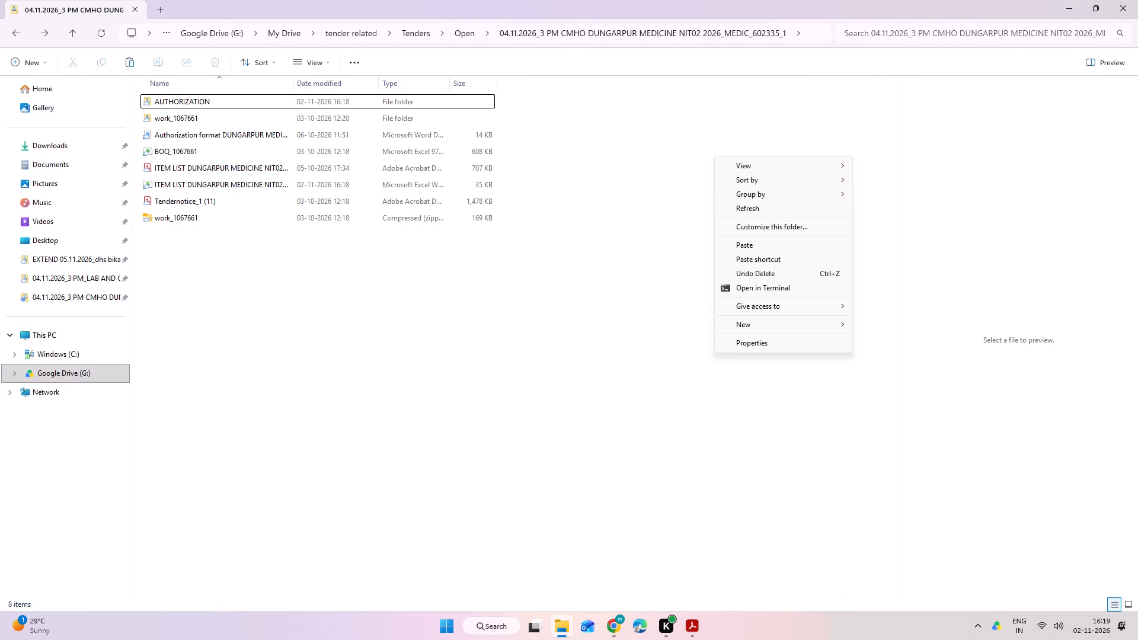
{"action": "left_click", "coordinate": [758, 211]}
{"action": "double_click", "coordinate": [213, 188]}
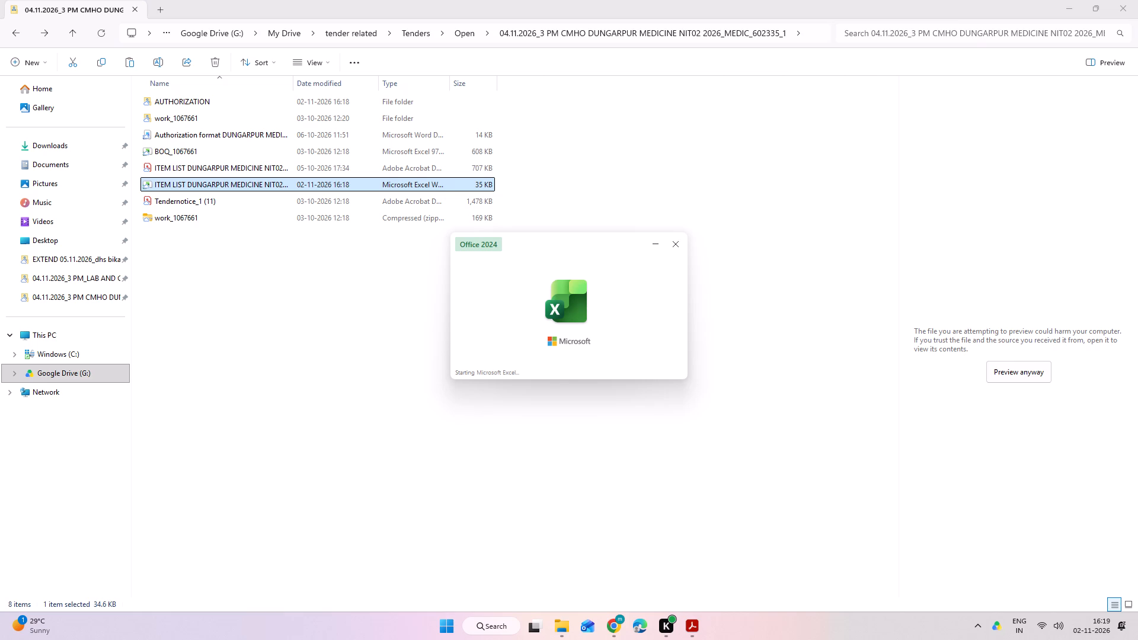
{"action": "left_click", "coordinate": [550, 56]}
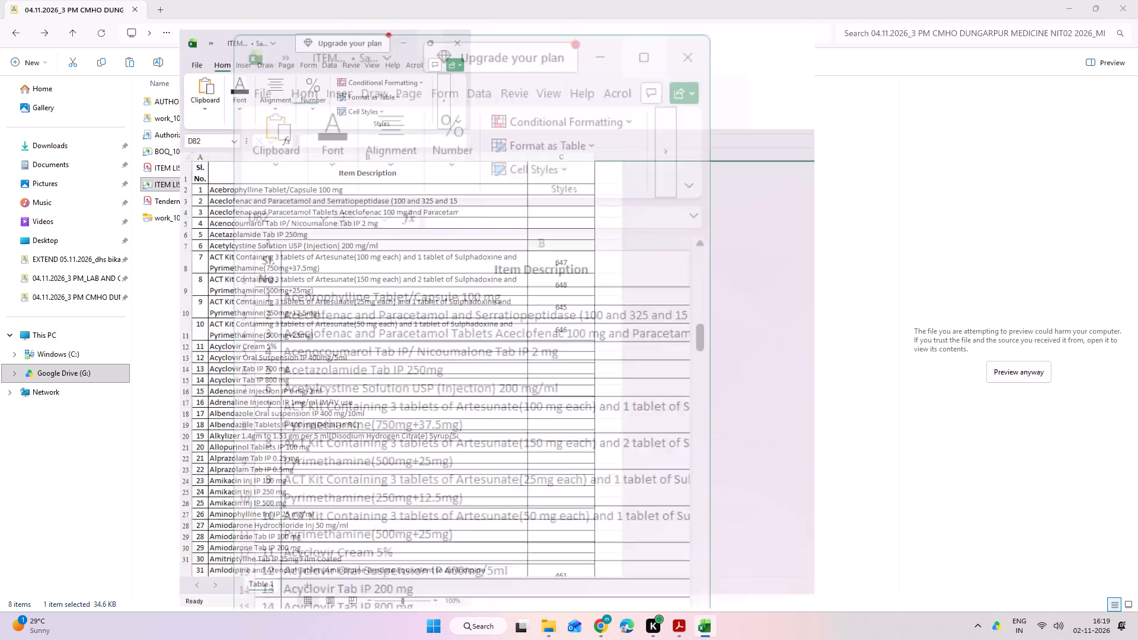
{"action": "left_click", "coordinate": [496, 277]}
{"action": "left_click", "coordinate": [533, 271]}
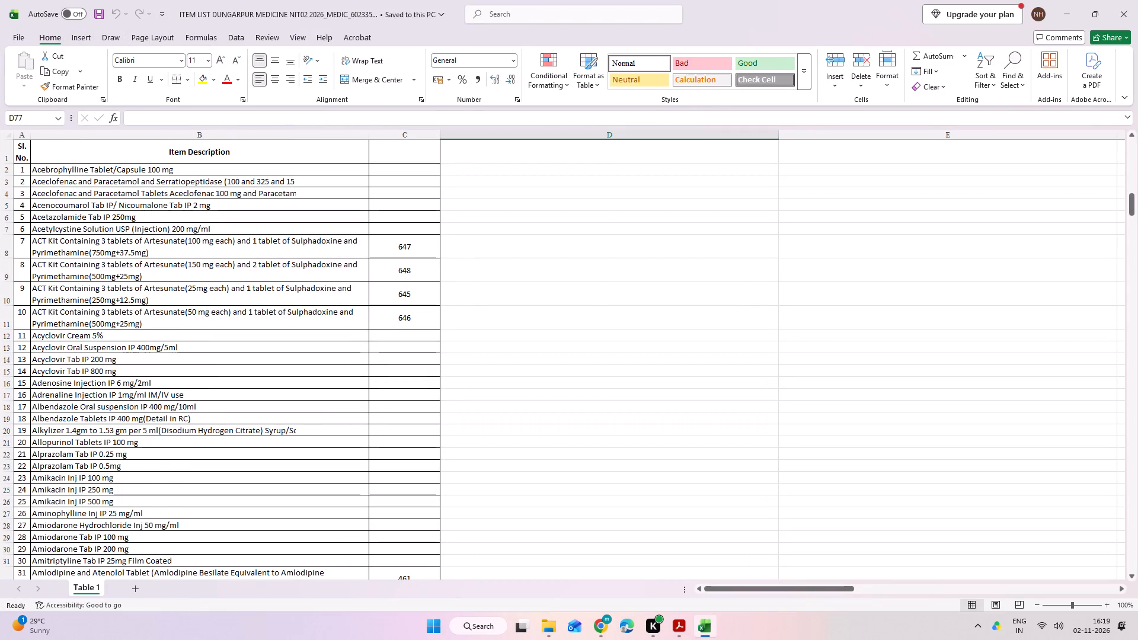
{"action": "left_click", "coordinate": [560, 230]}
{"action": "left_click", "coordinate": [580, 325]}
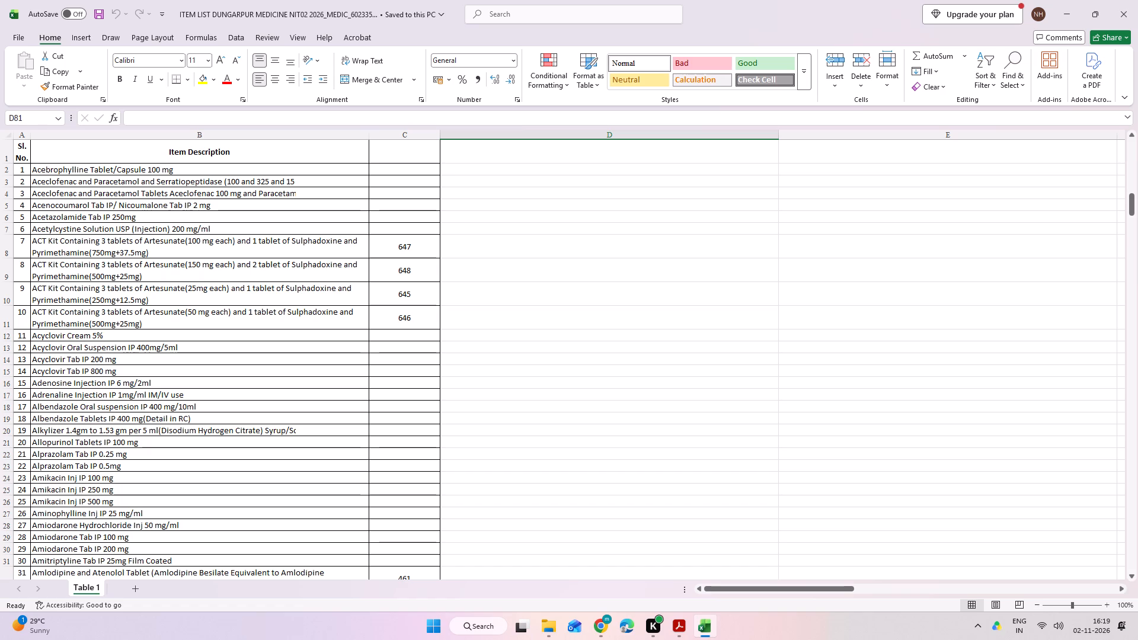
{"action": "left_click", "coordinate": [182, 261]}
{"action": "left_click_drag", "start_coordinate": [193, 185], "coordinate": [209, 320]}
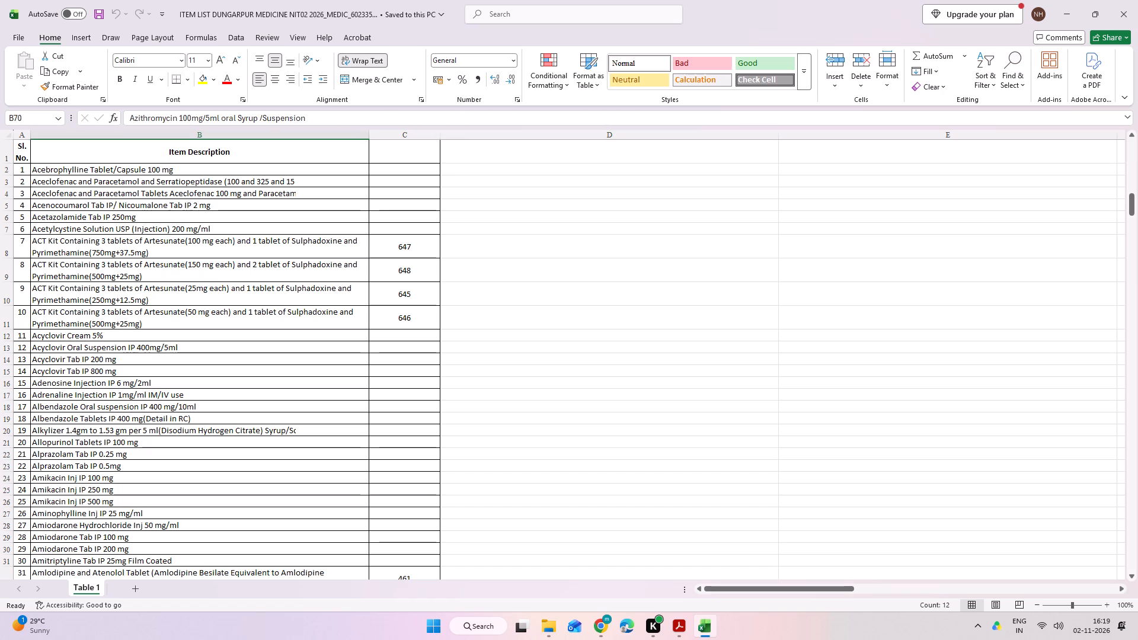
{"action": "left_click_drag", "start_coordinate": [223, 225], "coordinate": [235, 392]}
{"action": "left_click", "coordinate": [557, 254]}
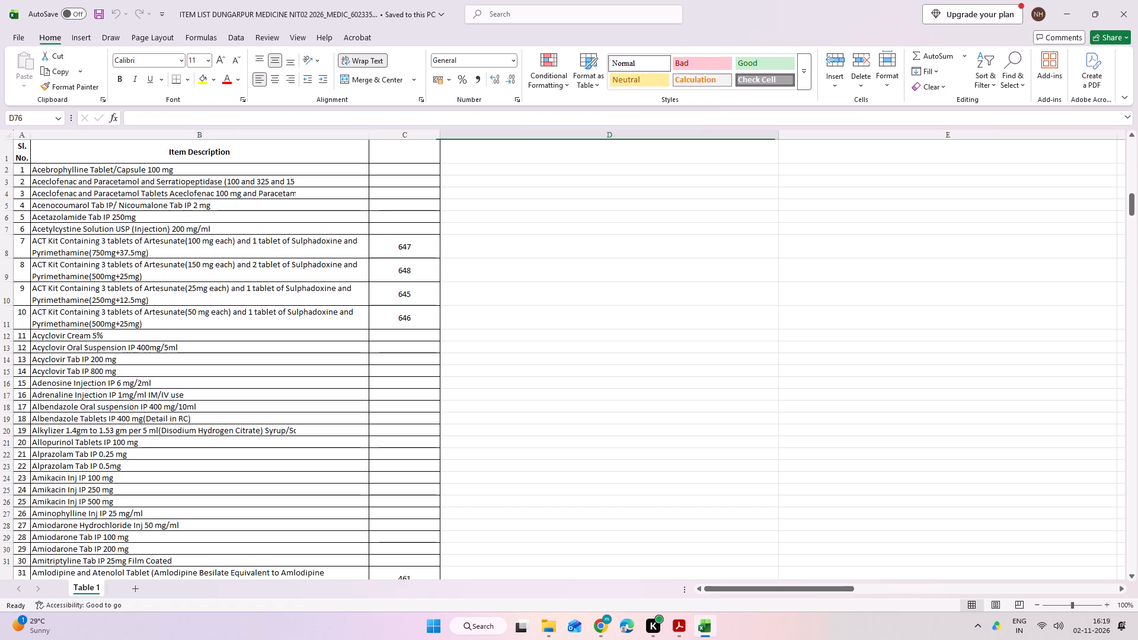
Search the medicine item list for GLOV and close the search.
{"action": "key", "text": "ctrl+f"}
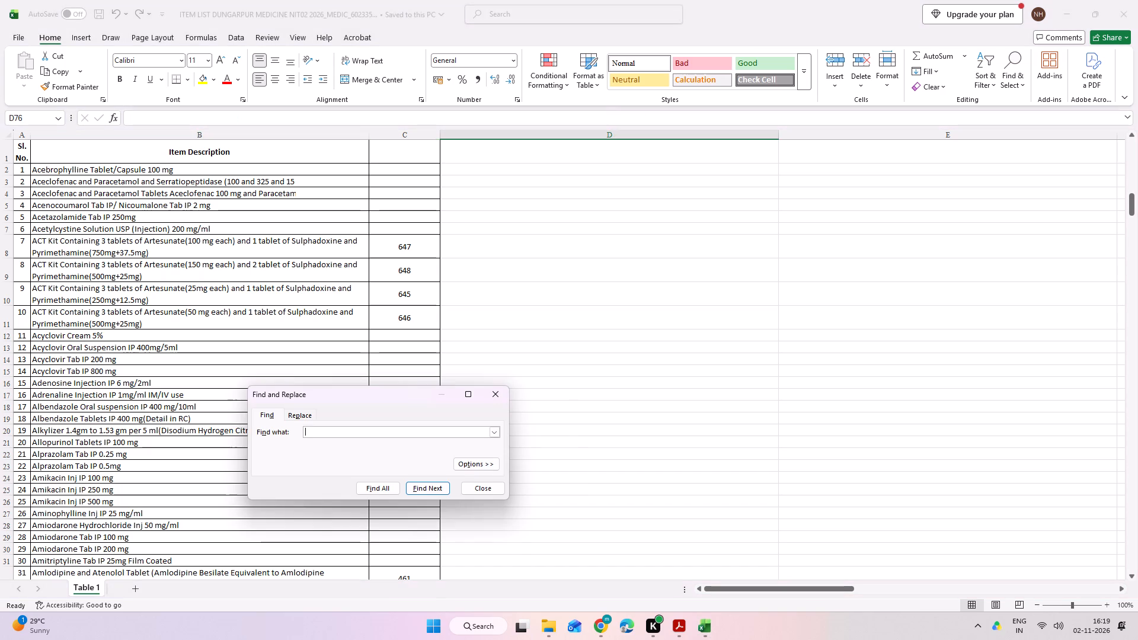
{"action": "type", "text": "GLOV"}
{"action": "key", "text": "Return"}
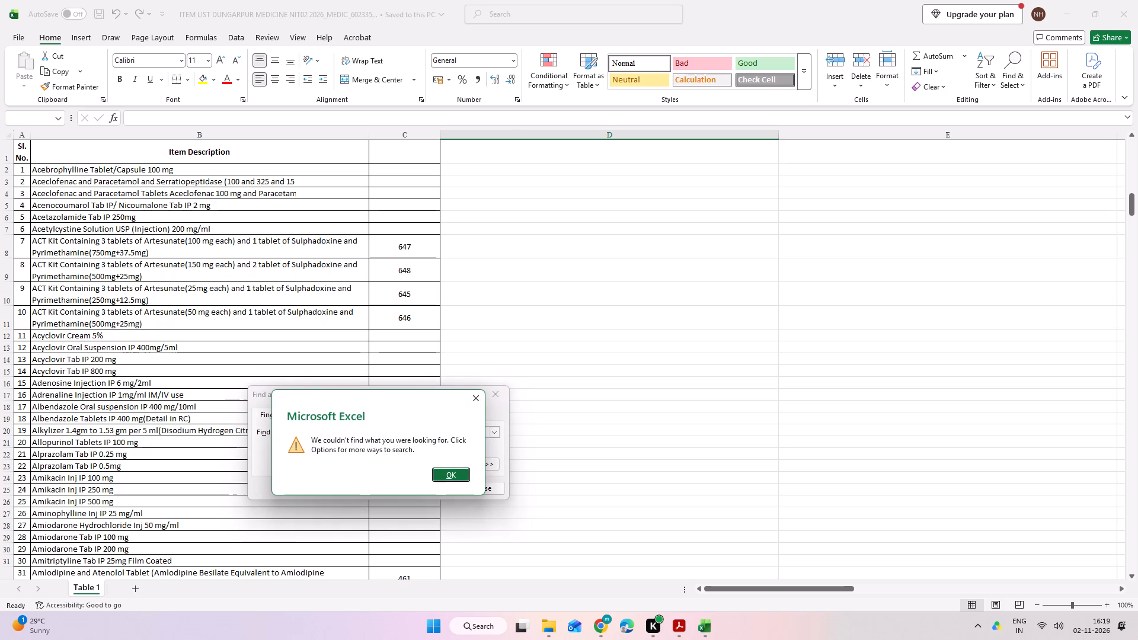
{"action": "left_click", "coordinate": [437, 473]}
{"action": "left_click", "coordinate": [495, 402]}
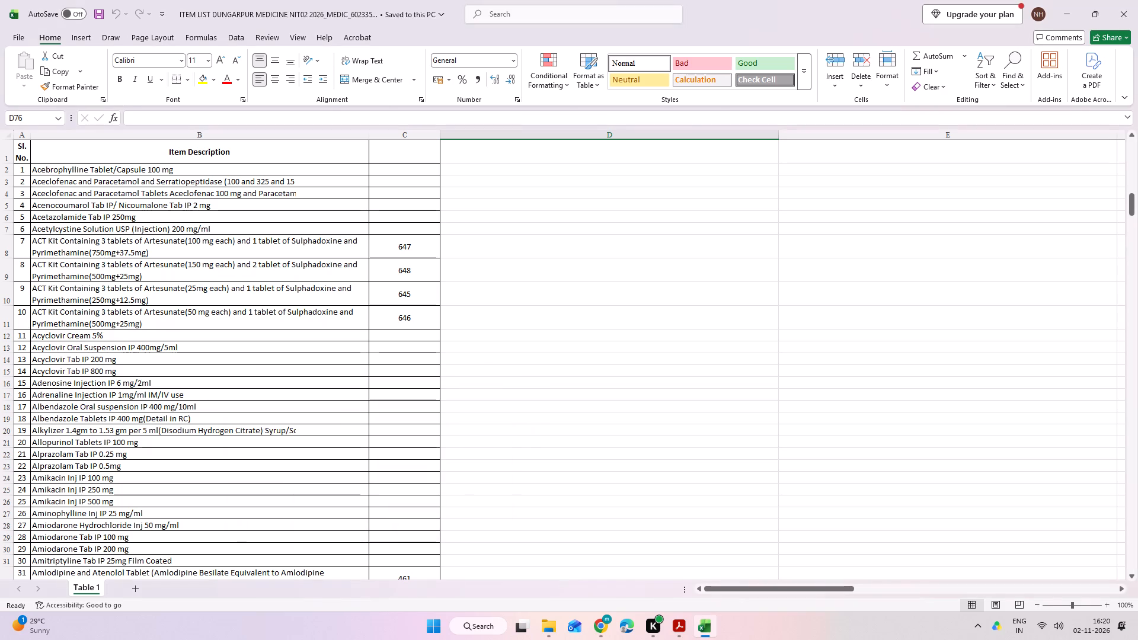
Close the item list workbook, refresh the medicine tender folder and reopen the ITEM LIST DUNGARPUR MEDICINE Excel workbook.
{"action": "left_click", "coordinate": [1137, 8]}
{"action": "right_click", "coordinate": [685, 140]}
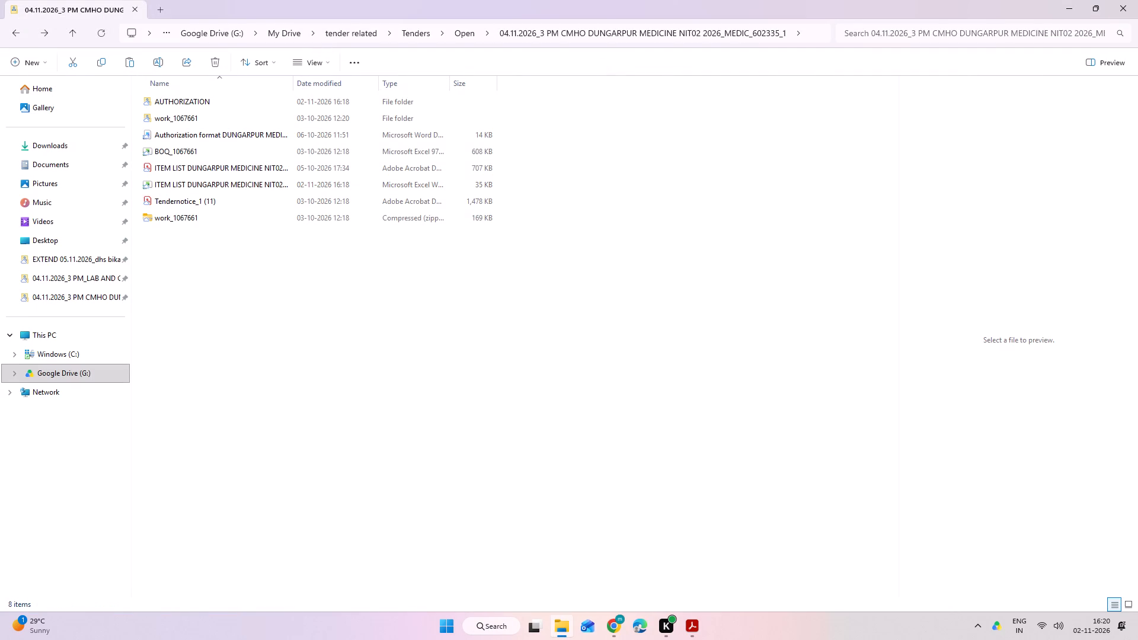
{"action": "left_click", "coordinate": [736, 334]}
{"action": "left_click", "coordinate": [734, 202]}
{"action": "left_click", "coordinate": [734, 197]}
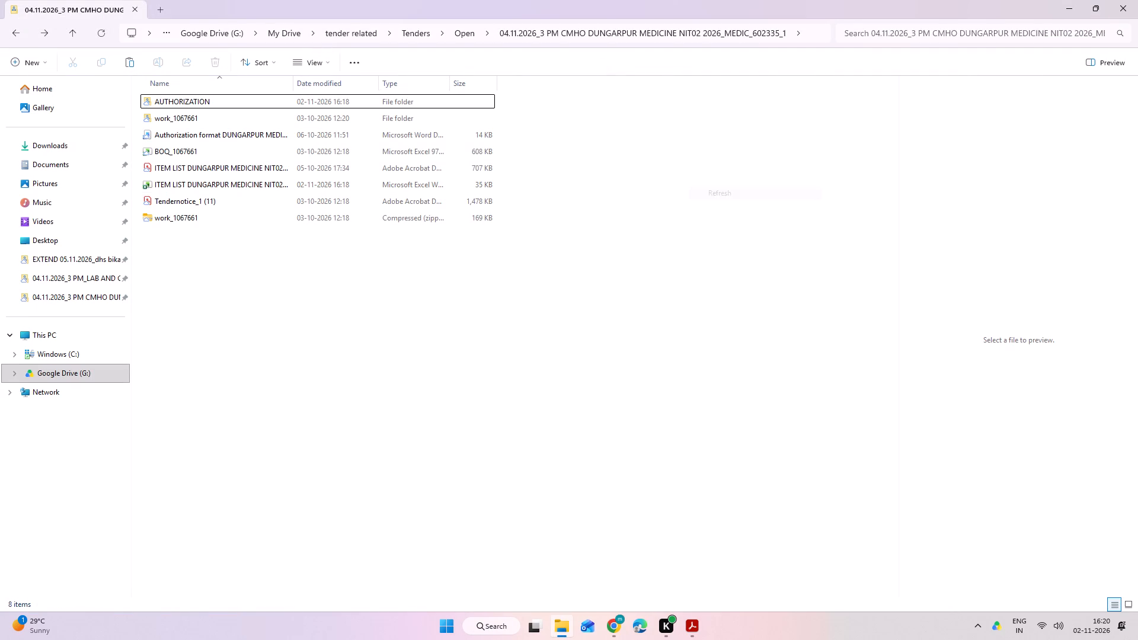
{"action": "double_click", "coordinate": [223, 189]}
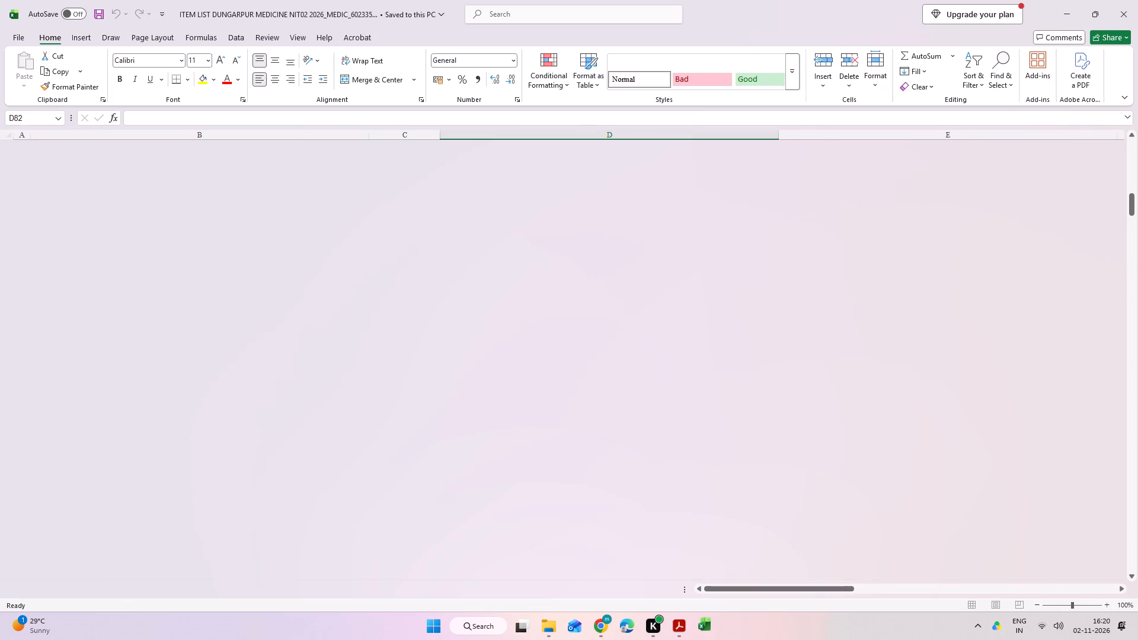
{"action": "left_click", "coordinate": [542, 312]}
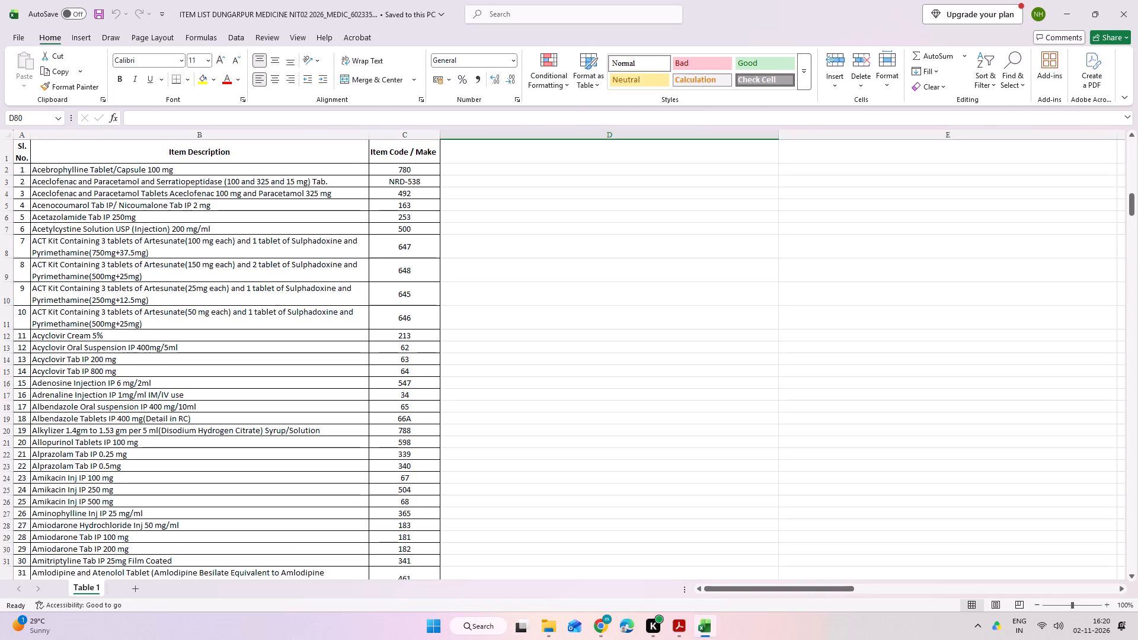
{"action": "left_click", "coordinate": [289, 187]}
{"action": "left_click", "coordinate": [455, 193]}
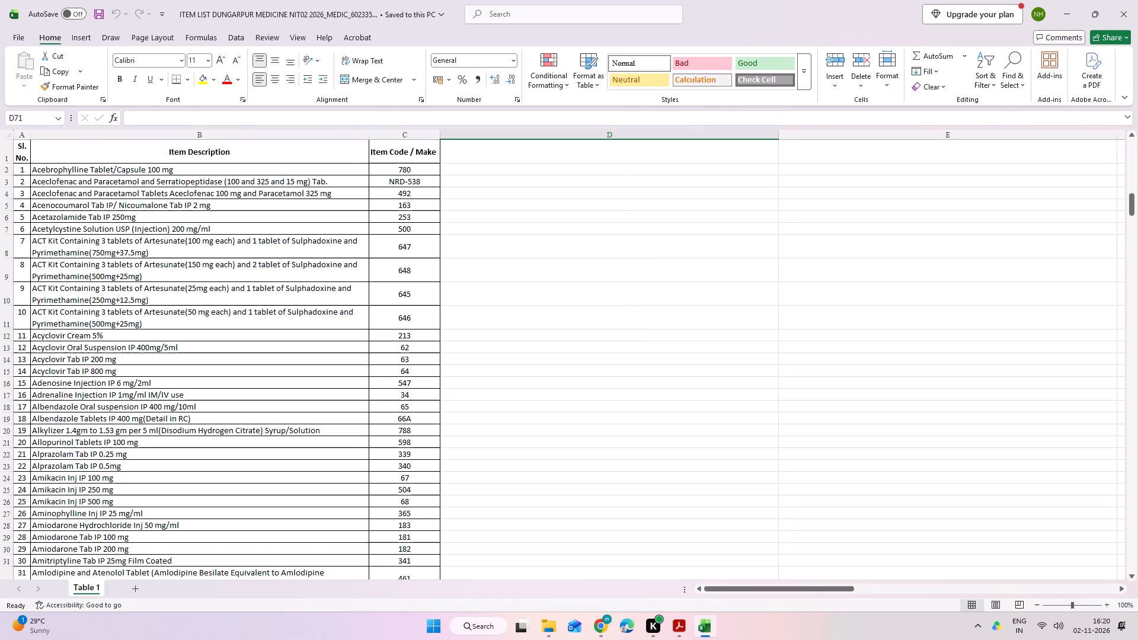
Search the reopened item list for GLOV again and close the search.
{"action": "key", "text": "ctrl+f"}
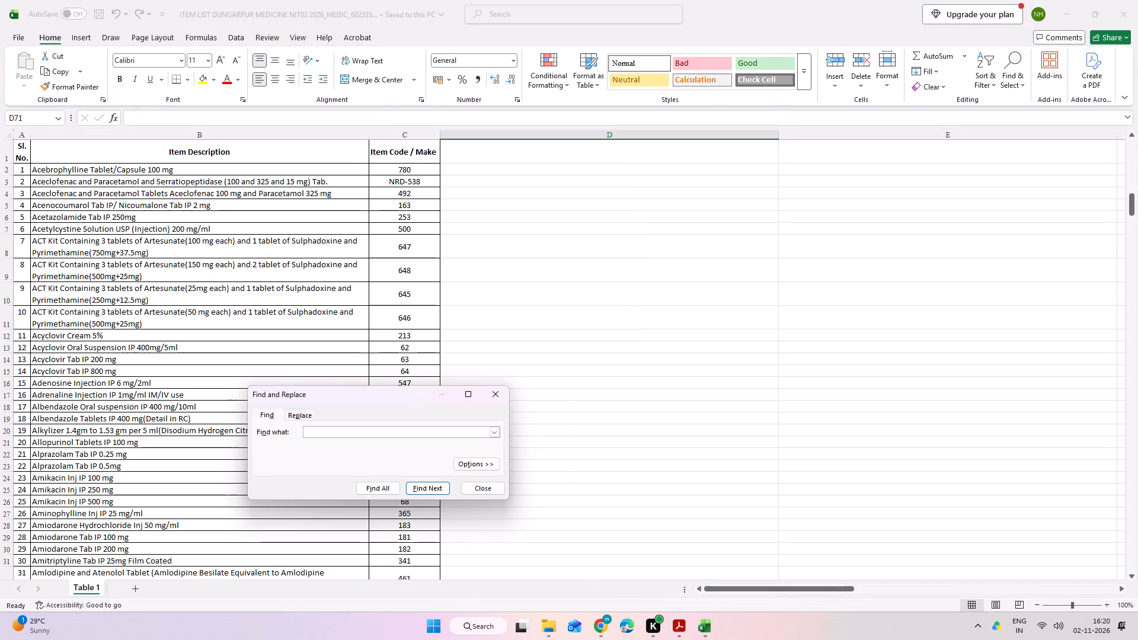
{"action": "type", "text": "GLOV"}
{"action": "key", "text": "Return"}
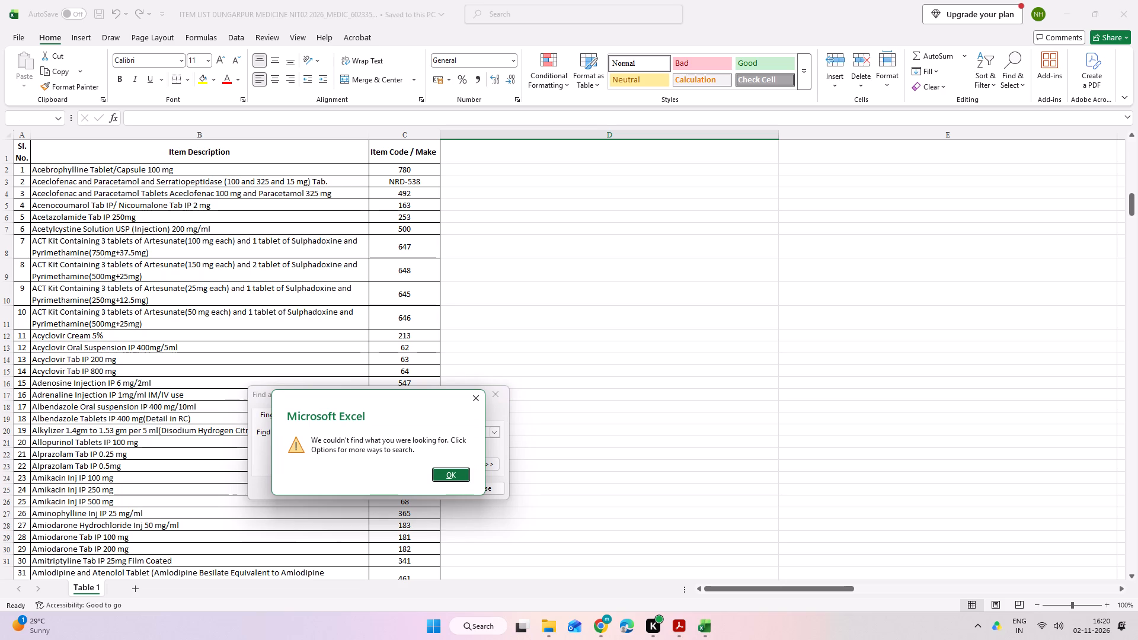
{"action": "left_click", "coordinate": [456, 471]}
{"action": "left_click", "coordinate": [484, 390]}
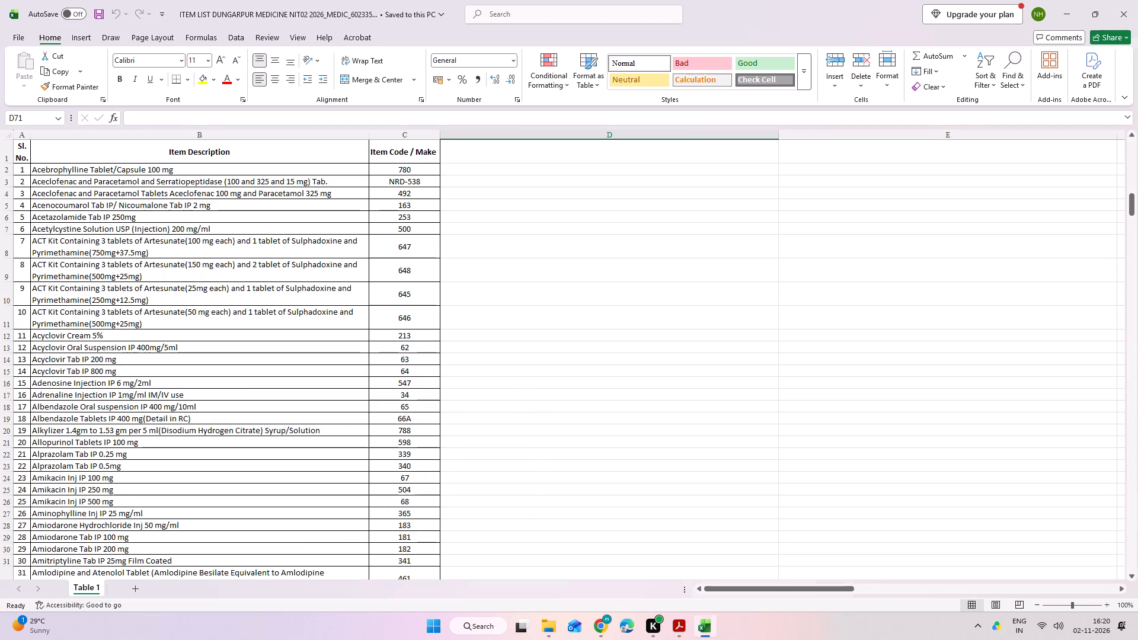
Close the item list workbook again, refresh the medicine tender folder and reopen the same Excel workbook.
{"action": "left_click", "coordinate": [1137, 0]}
{"action": "right_click", "coordinate": [487, 247]}
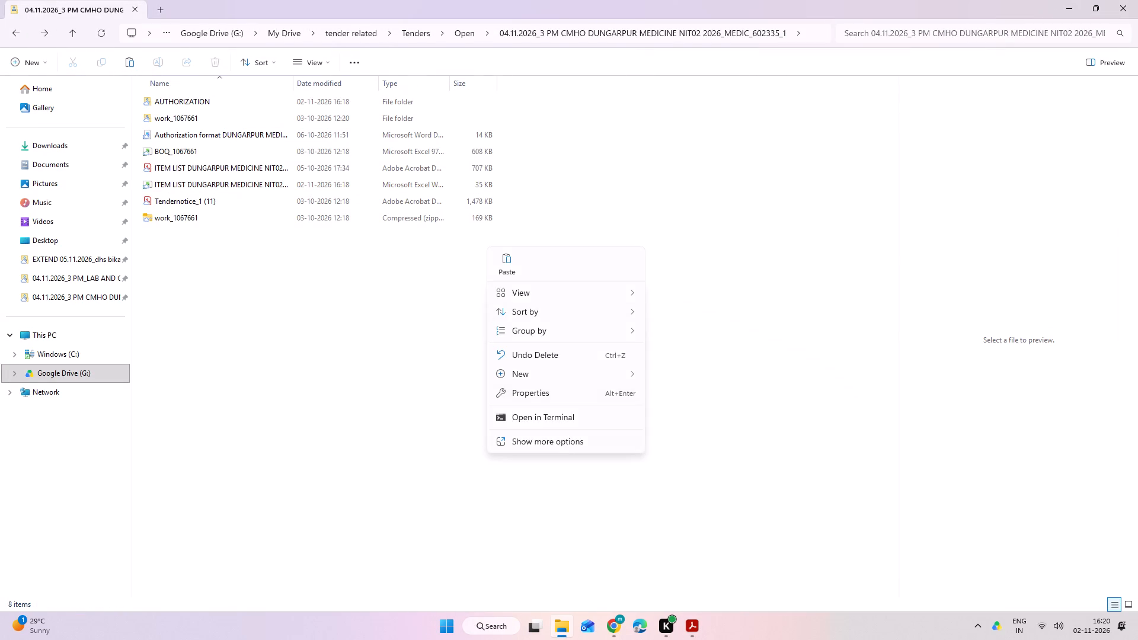
{"action": "left_click", "coordinate": [555, 440]}
{"action": "left_click", "coordinate": [577, 292]}
{"action": "right_click", "coordinate": [586, 260]}
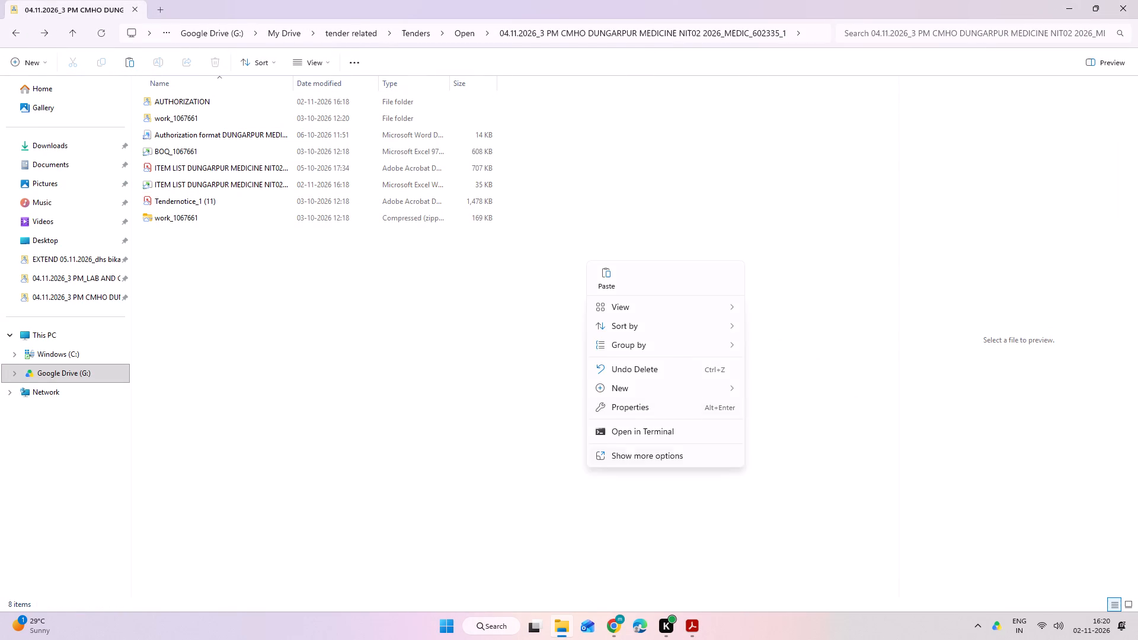
{"action": "left_click_drag", "start_coordinate": [658, 460], "coordinate": [658, 453]}
{"action": "left_click", "coordinate": [615, 316]}
{"action": "double_click", "coordinate": [219, 182]}
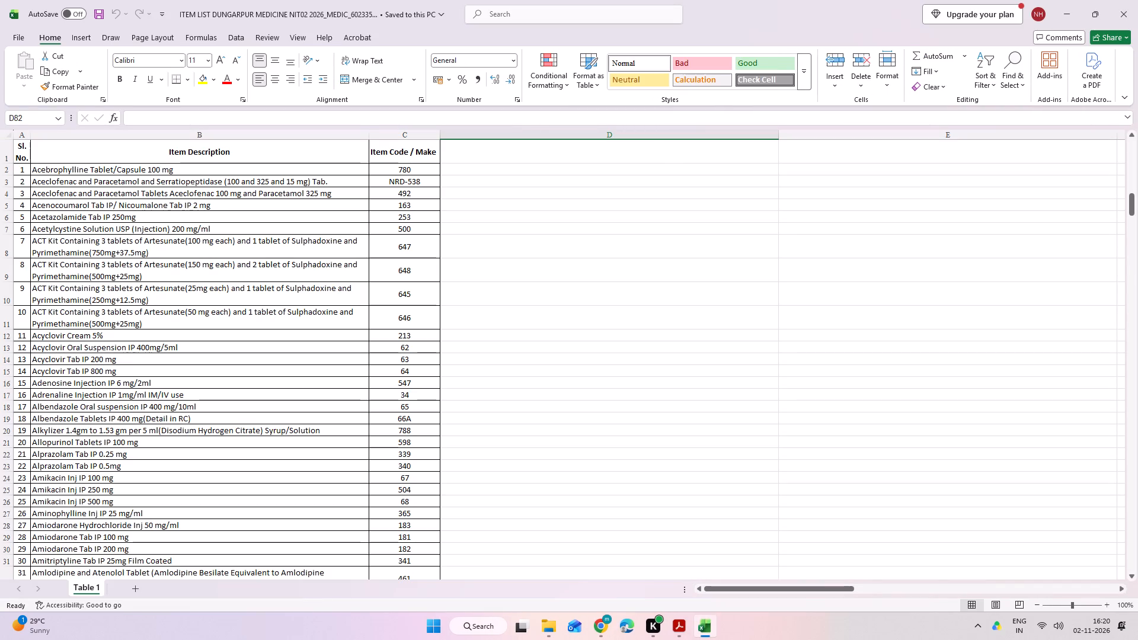
{"action": "left_click_drag", "start_coordinate": [219, 182], "coordinate": [231, 336]}
{"action": "left_click", "coordinate": [215, 247]}
{"action": "left_click", "coordinate": [261, 249]}
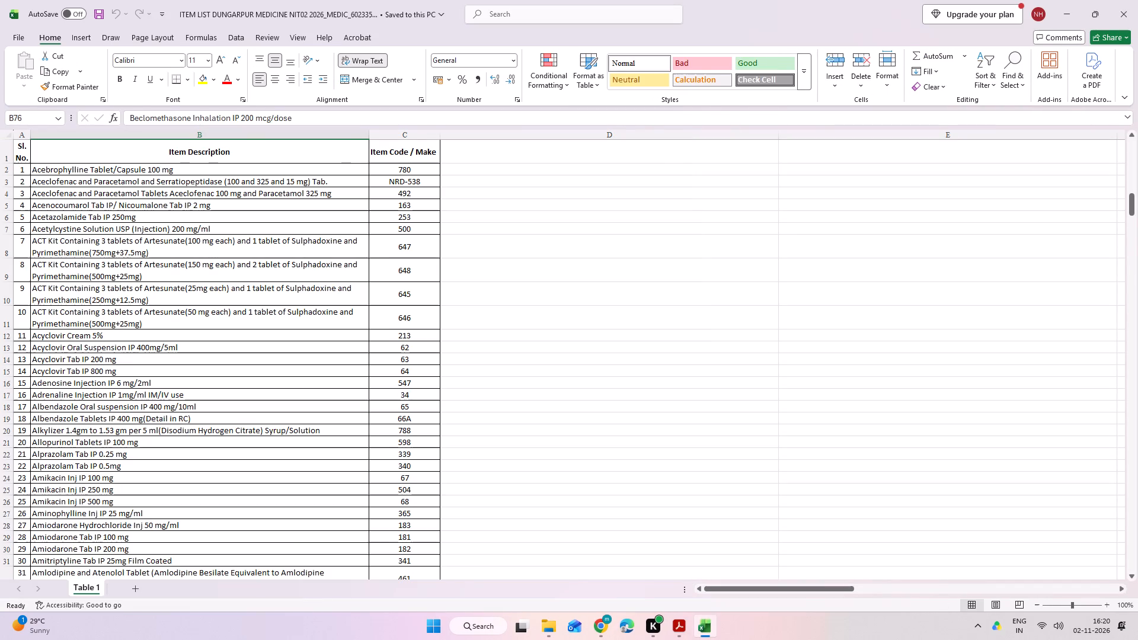
Read through the alphabetical item descriptions, checking the entries under G and the multivitamin entries under M.
{"action": "left_click", "coordinate": [501, 315]}
{"action": "scroll", "coordinate": [502, 315], "scroll_direction": "down", "scroll_amount": 9}
{"action": "scroll", "coordinate": [506, 364], "scroll_direction": "down", "scroll_amount": 5}
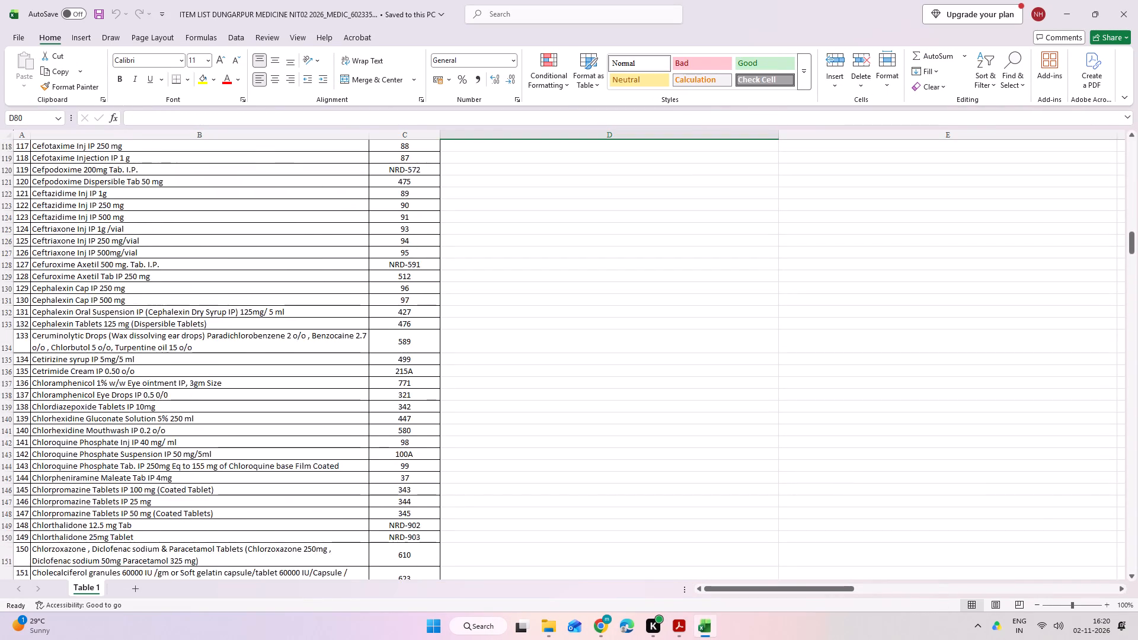
{"action": "scroll", "coordinate": [506, 366], "scroll_direction": "down", "scroll_amount": 19}
{"action": "scroll", "coordinate": [466, 404], "scroll_direction": "down", "scroll_amount": 5}
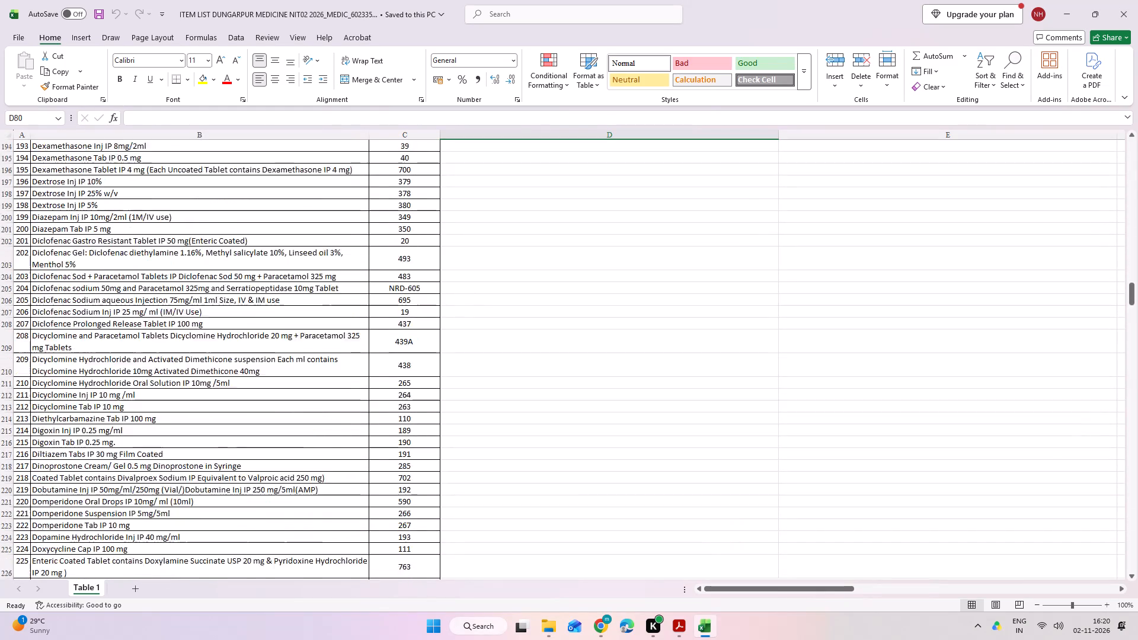
{"action": "scroll", "coordinate": [465, 406], "scroll_direction": "down", "scroll_amount": 15}
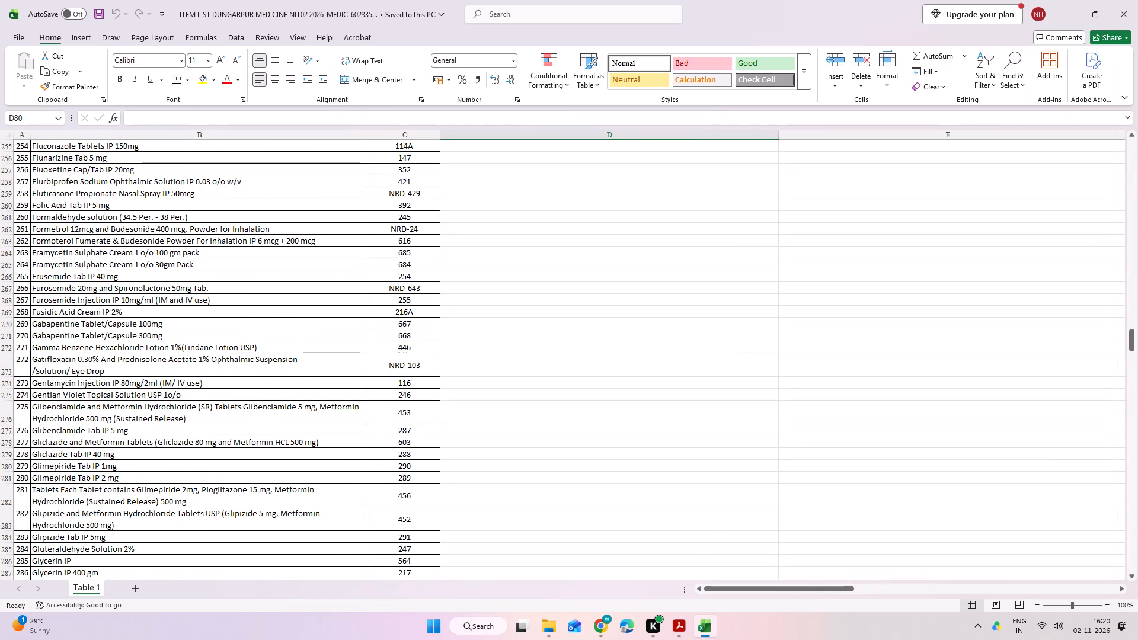
{"action": "scroll", "coordinate": [268, 345], "scroll_direction": "down", "scroll_amount": 1}
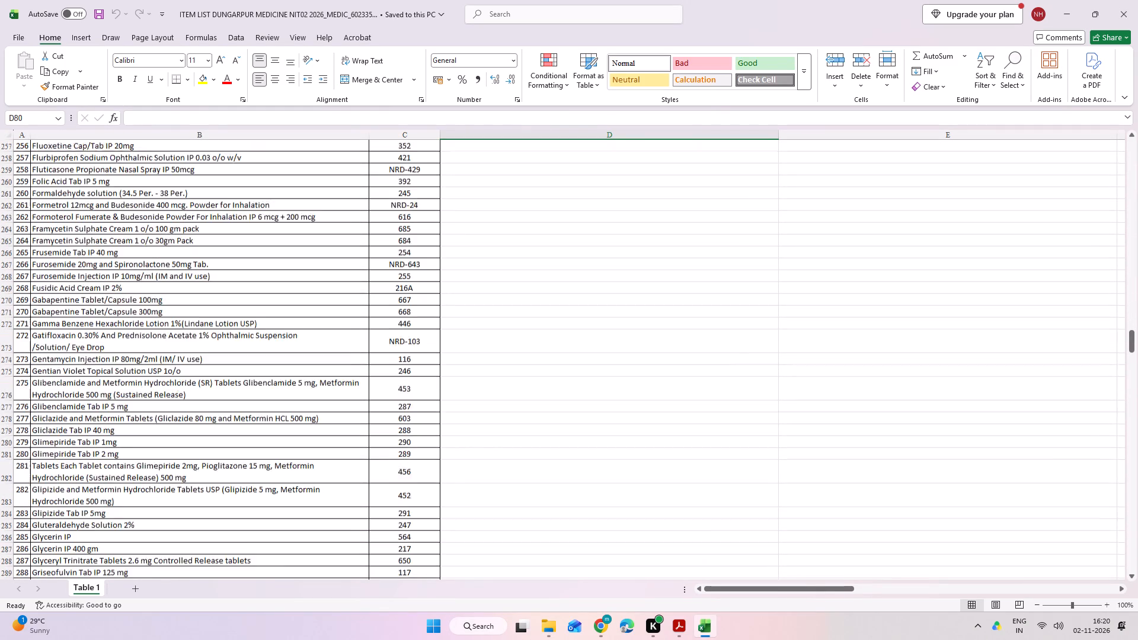
{"action": "scroll", "coordinate": [268, 345], "scroll_direction": "down", "scroll_amount": 5}
{"action": "scroll", "coordinate": [268, 345], "scroll_direction": "up", "scroll_amount": 1}
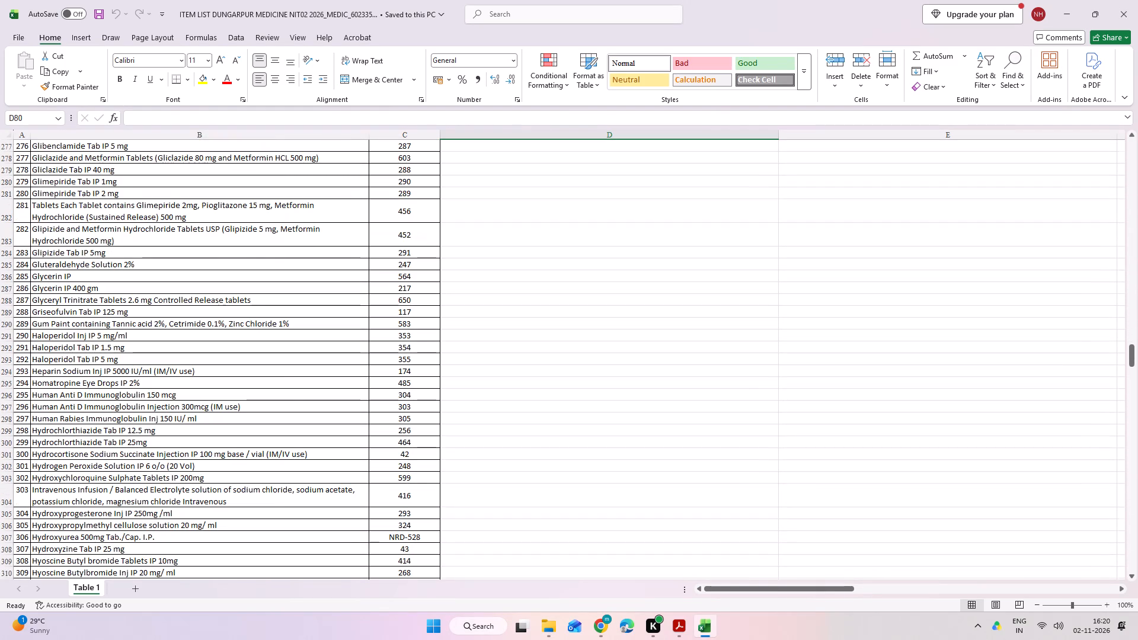
{"action": "scroll", "coordinate": [268, 345], "scroll_direction": "up", "scroll_amount": 5}
{"action": "scroll", "coordinate": [268, 345], "scroll_direction": "down", "scroll_amount": 14}
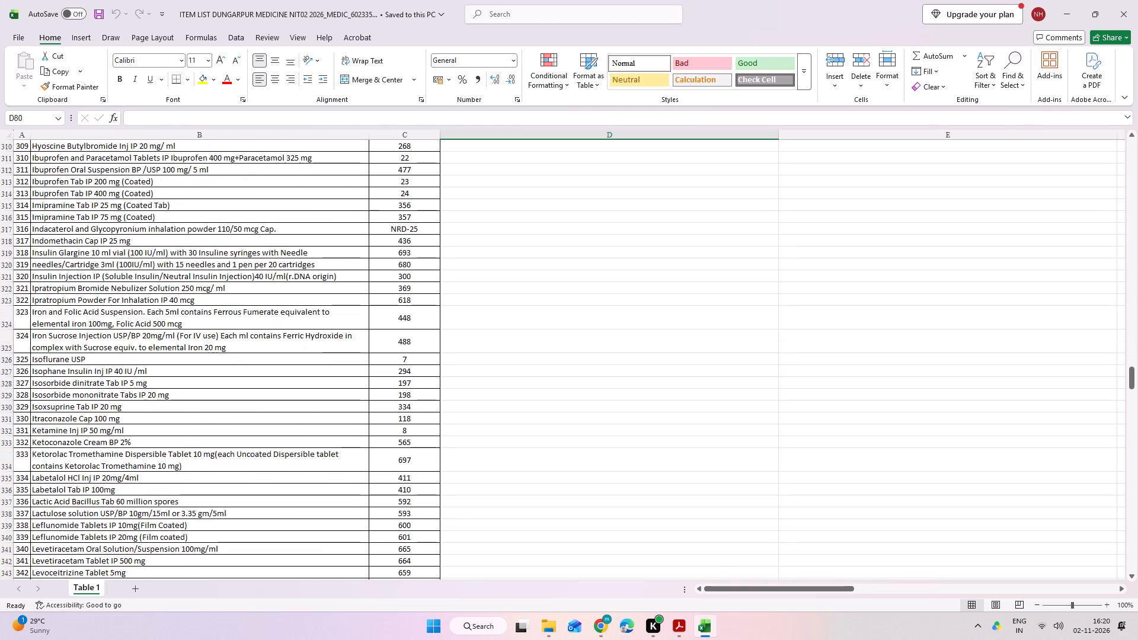
{"action": "scroll", "coordinate": [268, 345], "scroll_direction": "down", "scroll_amount": 20}
{"action": "scroll", "coordinate": [268, 345], "scroll_direction": "down", "scroll_amount": 4}
{"action": "left_click", "coordinate": [144, 358]}
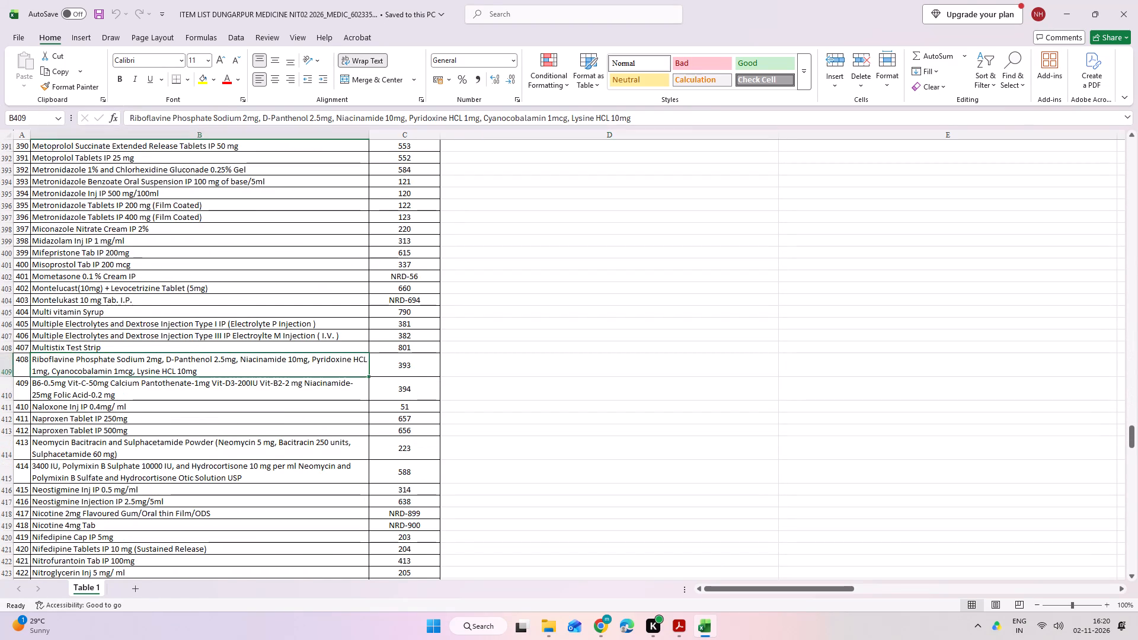
{"action": "left_click", "coordinate": [216, 317]}
Search the item list for GLO, extend the term to GLOV and look for all matches and the next match.
{"action": "key", "text": "ctrl+f"}
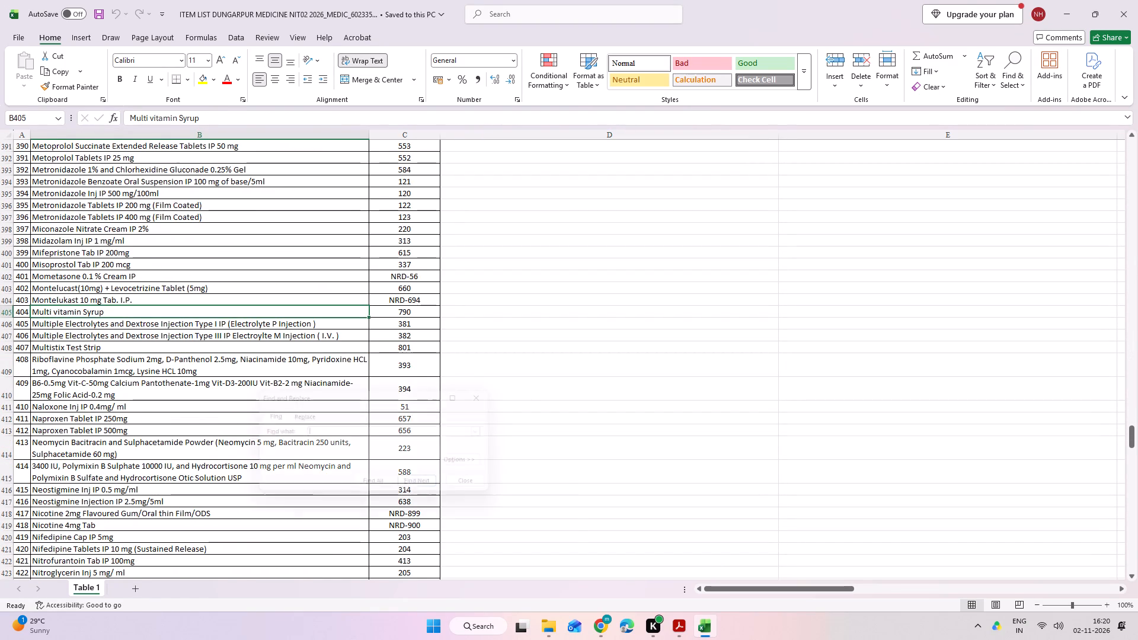
{"action": "type", "text": "GLO"}
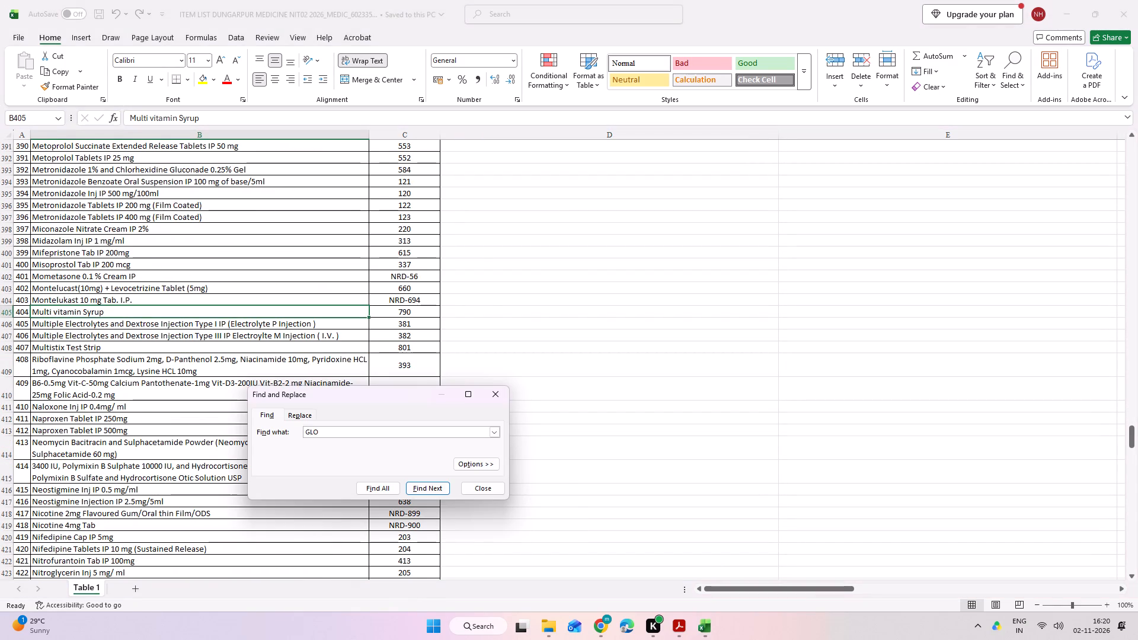
{"action": "key", "text": "Return"}
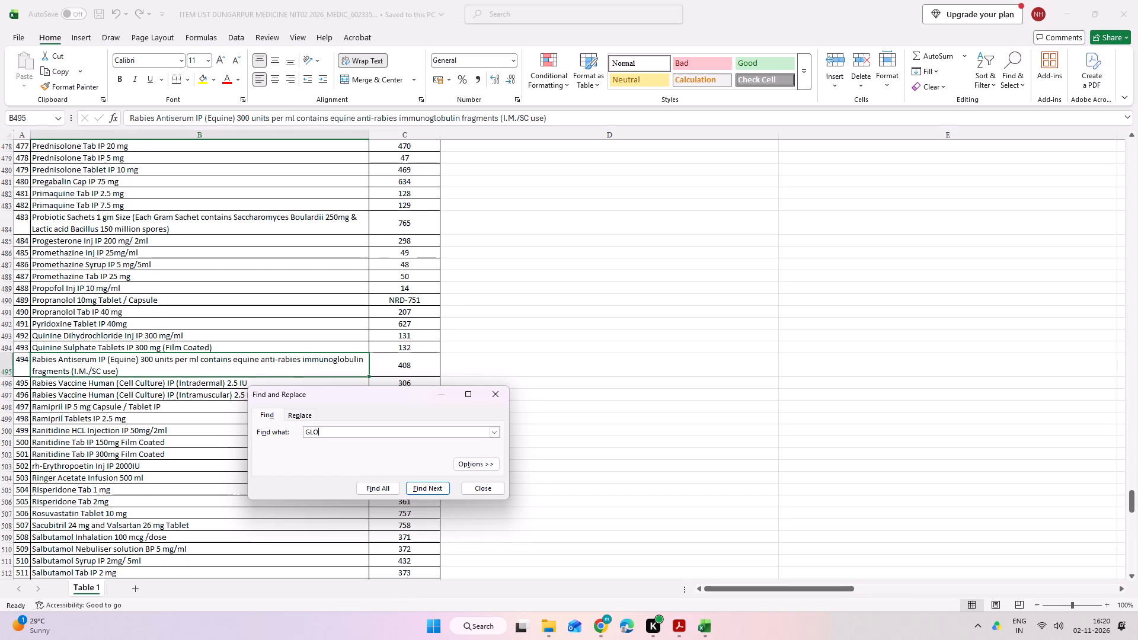
{"action": "key", "text": "v"}
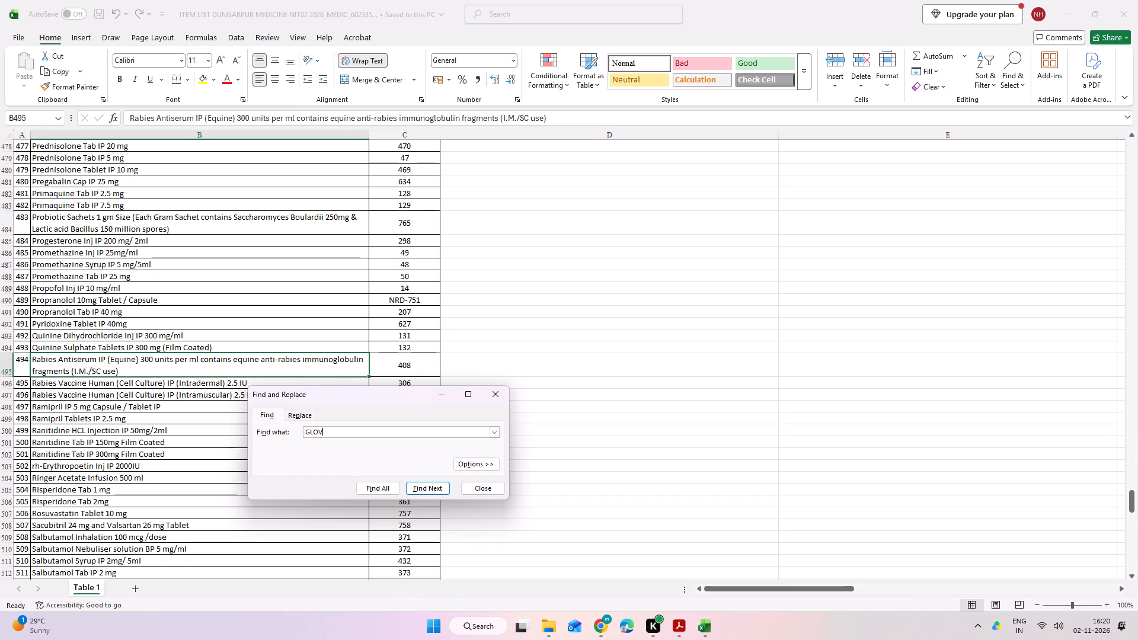
{"action": "left_click", "coordinate": [383, 485]}
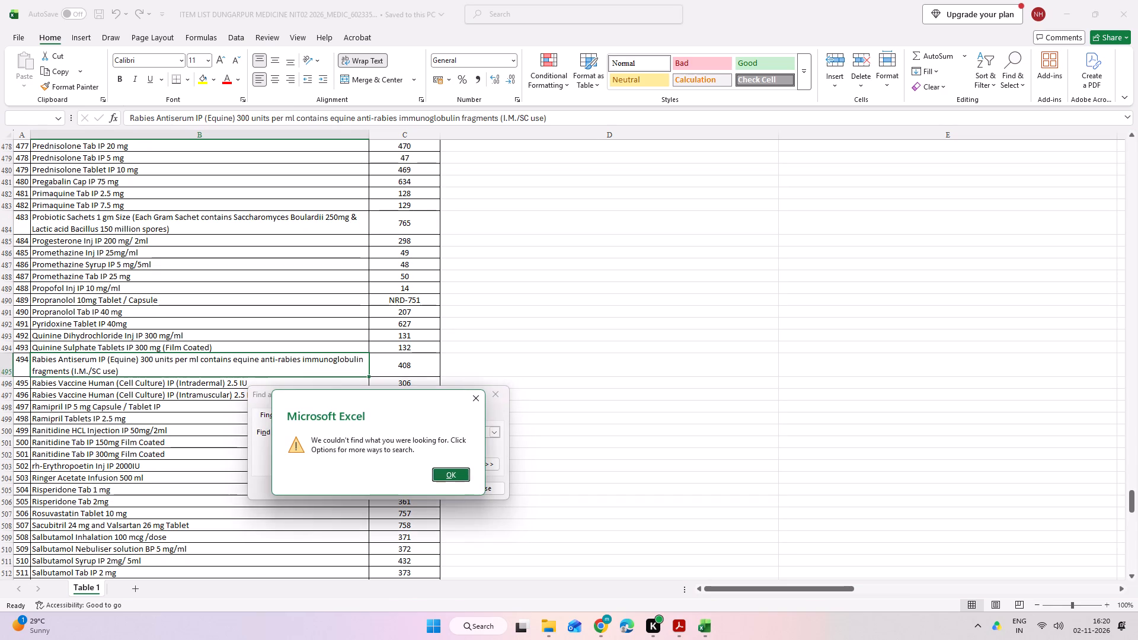
{"action": "left_click", "coordinate": [437, 473]}
{"action": "left_click", "coordinate": [429, 483]}
{"action": "left_click", "coordinate": [439, 472]}
Shorten the search term to GLO and step through its matches in the item descriptions.
{"action": "left_click", "coordinate": [371, 430]}
{"action": "key", "text": "BackSpace"}
{"action": "key", "text": "BackSpace"}
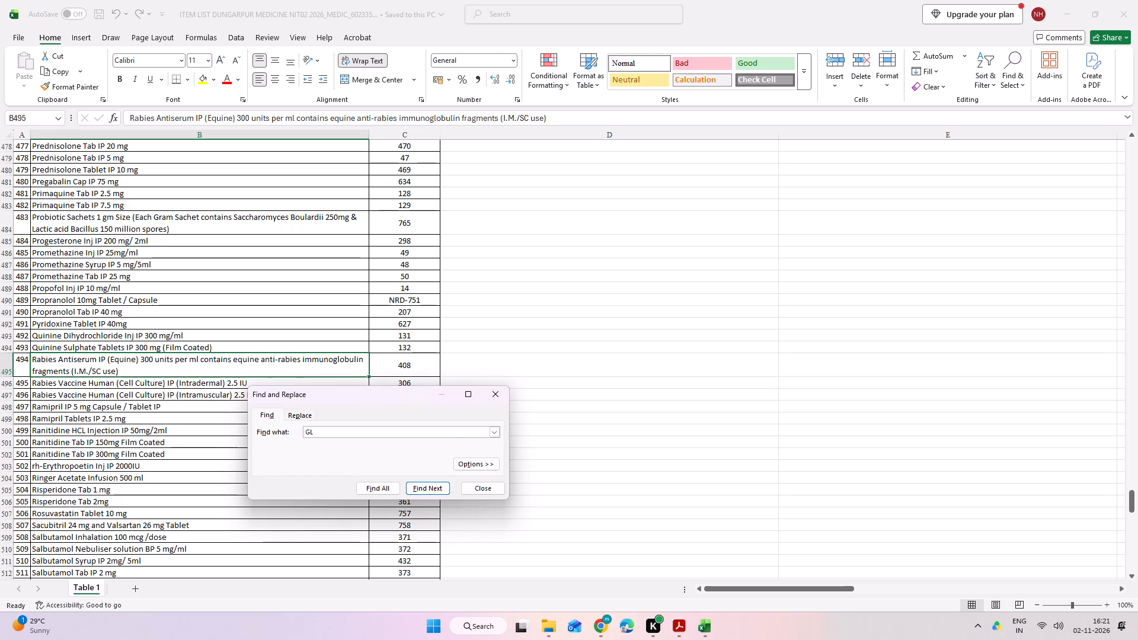
{"action": "key", "text": "o"}
{"action": "left_click", "coordinate": [430, 487]}
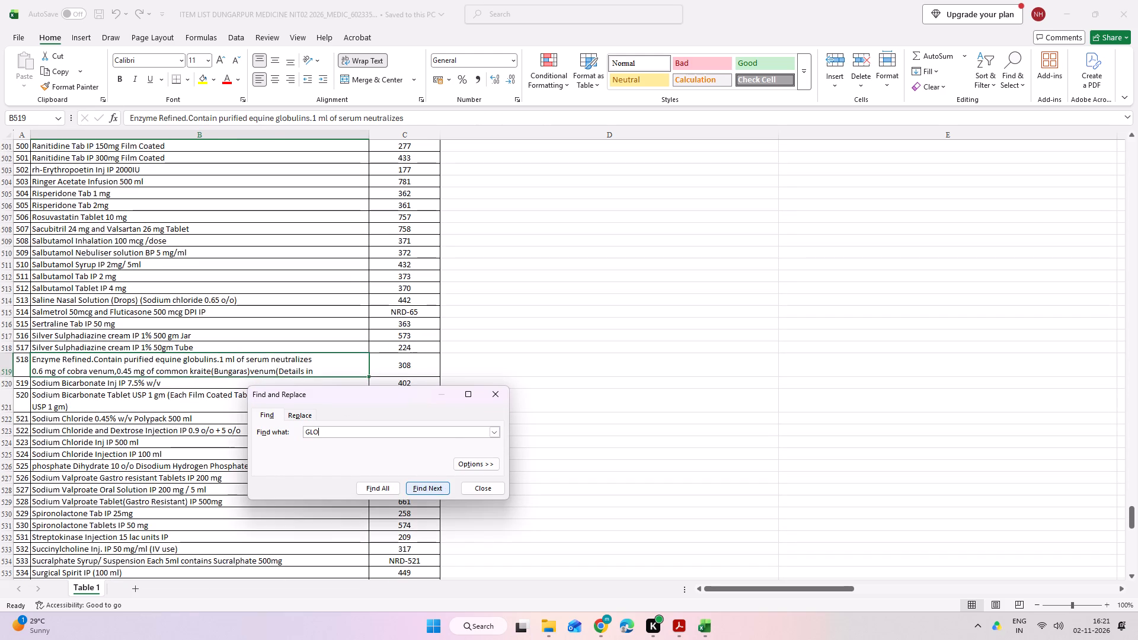
{"action": "left_click", "coordinate": [430, 487]}
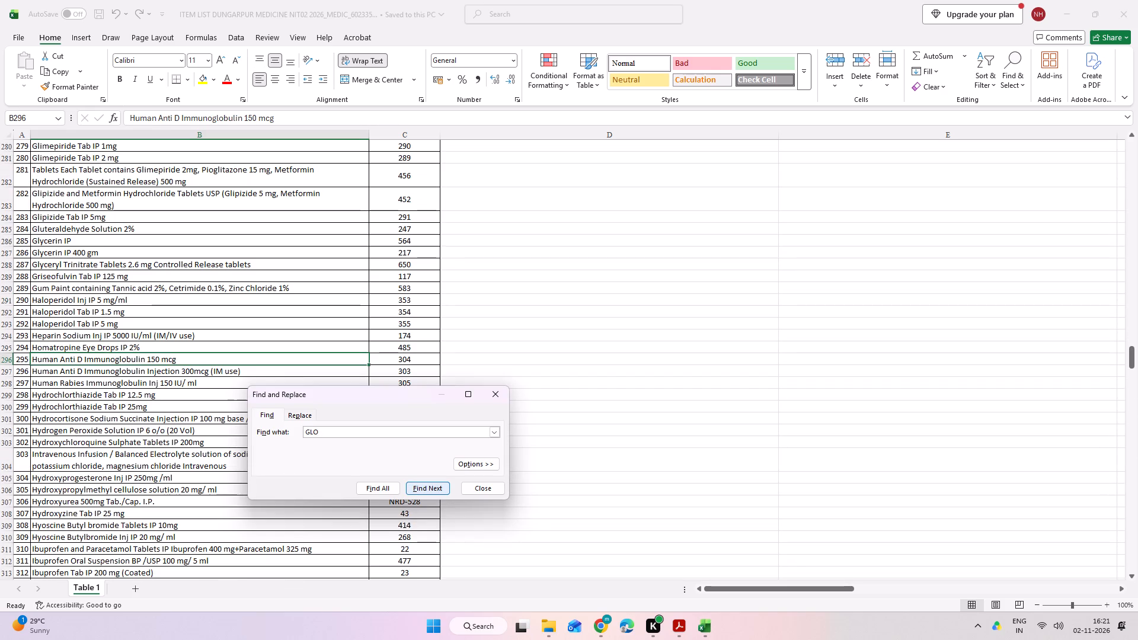
{"action": "left_click", "coordinate": [430, 487]}
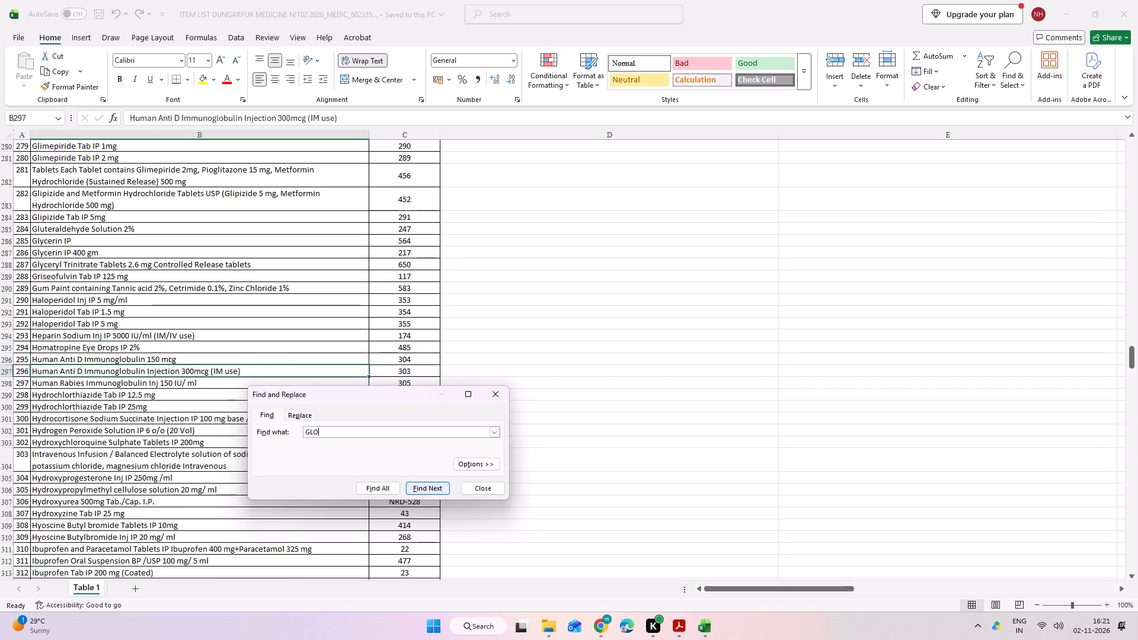
{"action": "left_click", "coordinate": [430, 487]}
{"action": "left_click", "coordinate": [430, 491]}
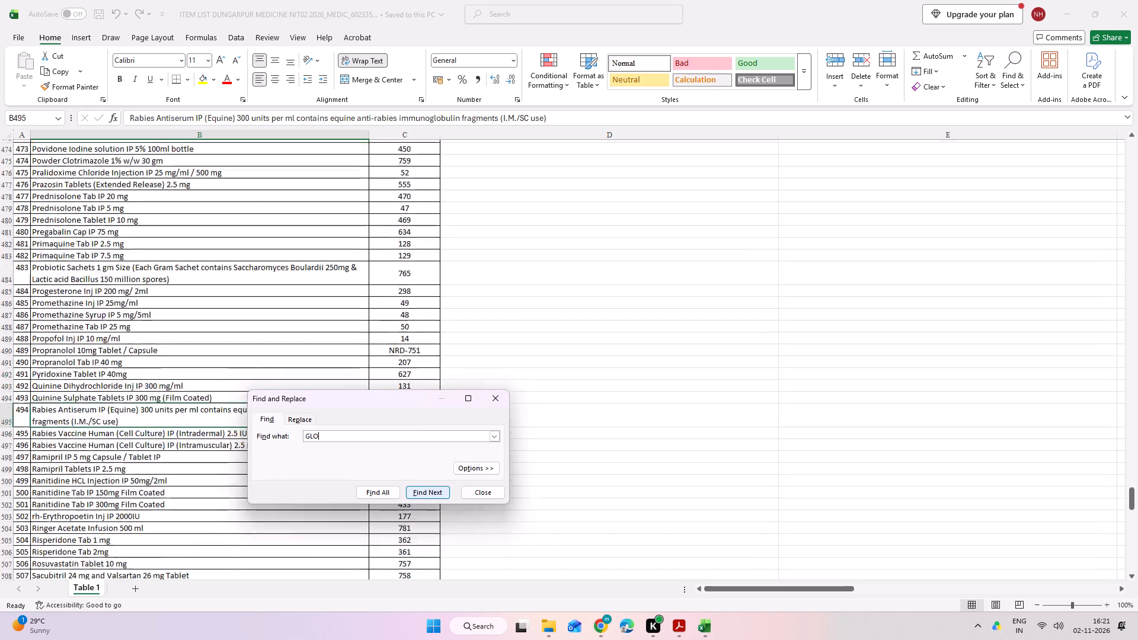
{"action": "left_click", "coordinate": [430, 491]}
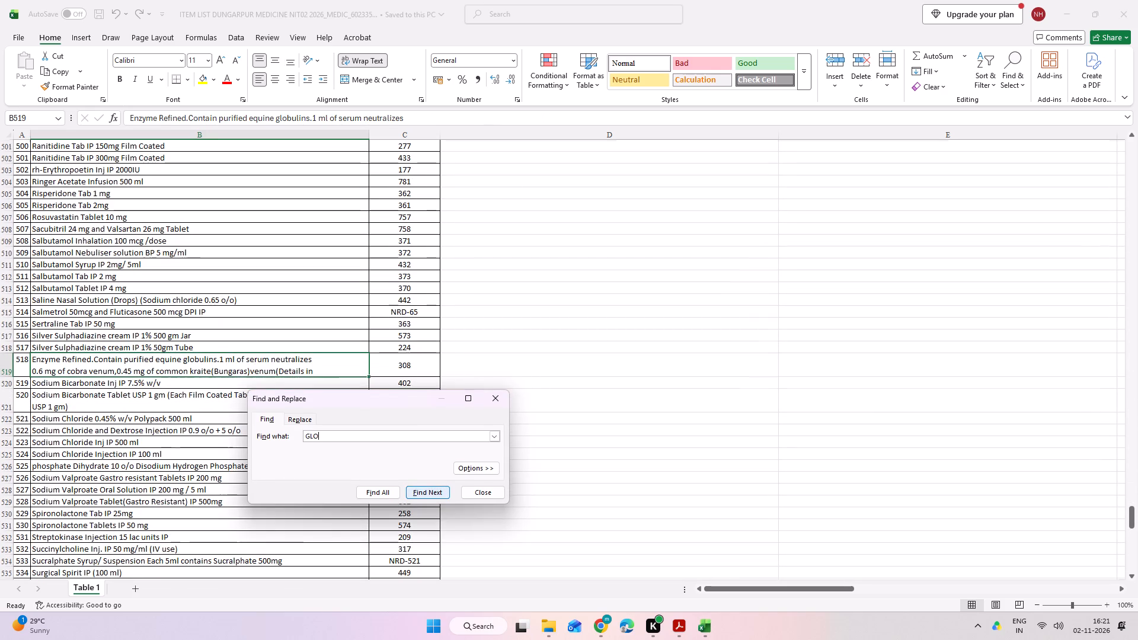
{"action": "left_click", "coordinate": [430, 491]}
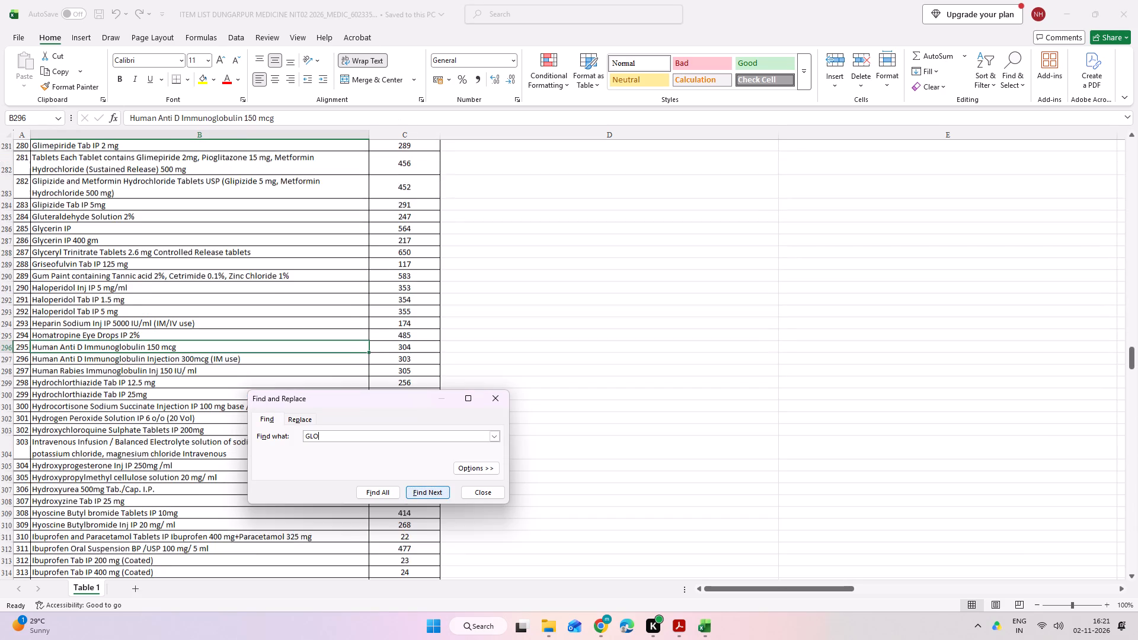
End the item search, close the item list workbook and bring up the medicine tender folder's available actions.
{"action": "left_click", "coordinate": [497, 401]}
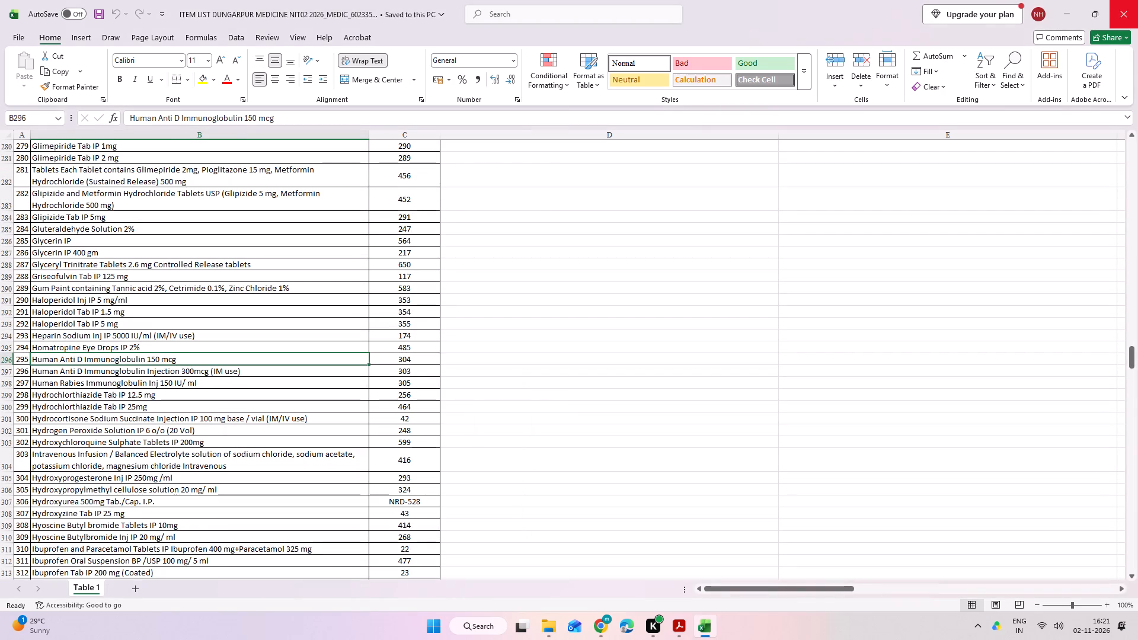
{"action": "left_click", "coordinate": [1127, 0]}
{"action": "right_click", "coordinate": [635, 222]}
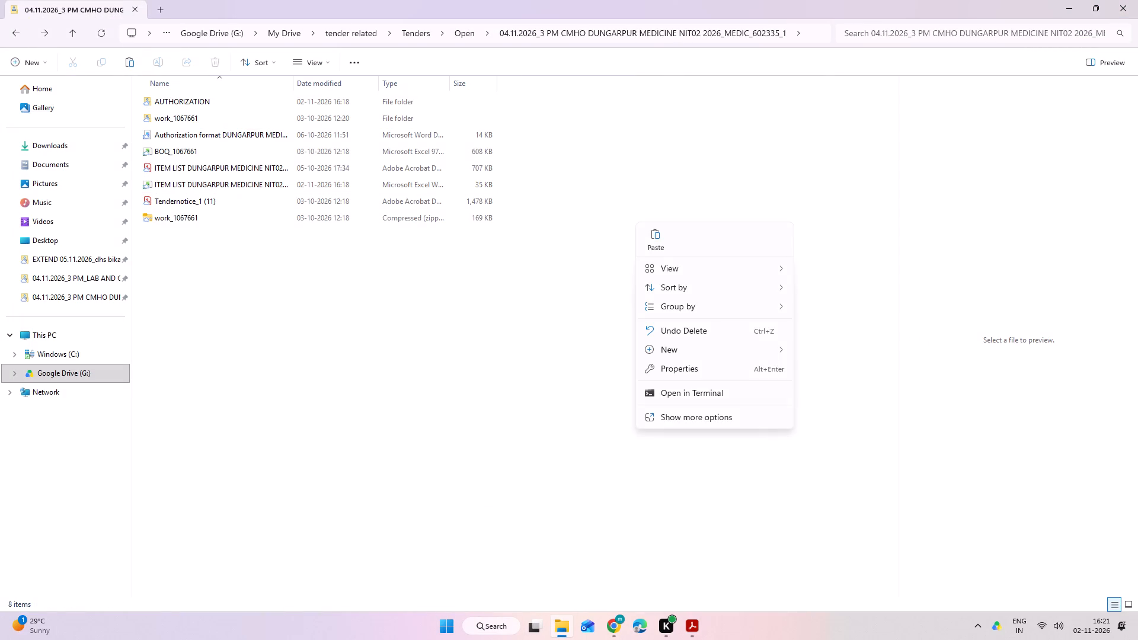
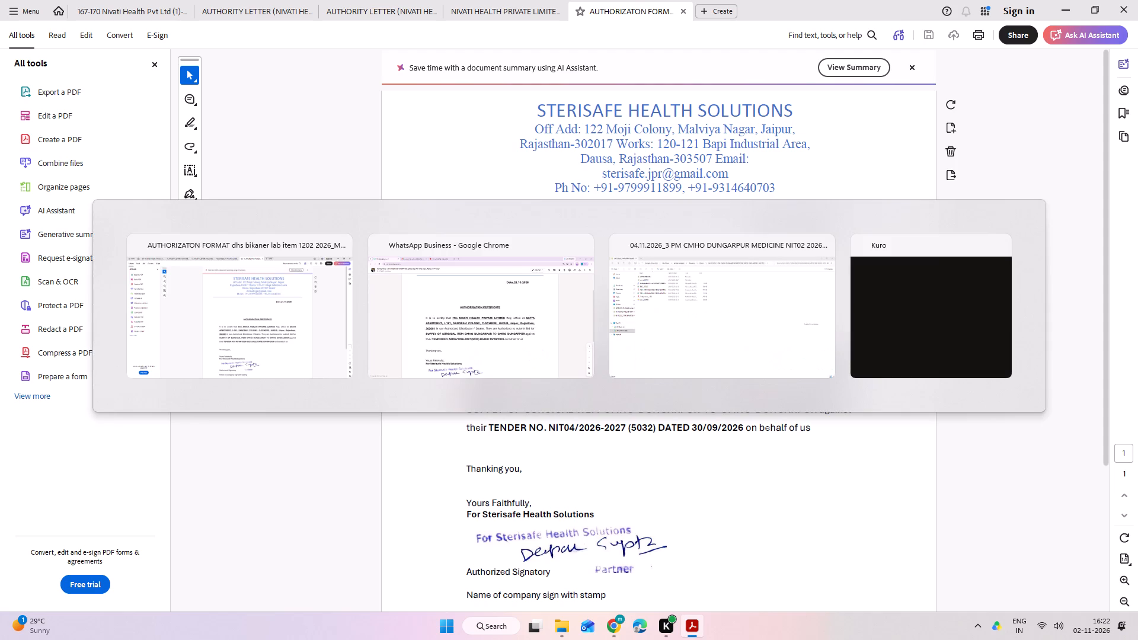
Check the medicine tender folder in File Explorer and return to the Sterisafe Health Solutions authorisation certificate in Acrobat.
{"action": "key", "text": "alt+Tab"}
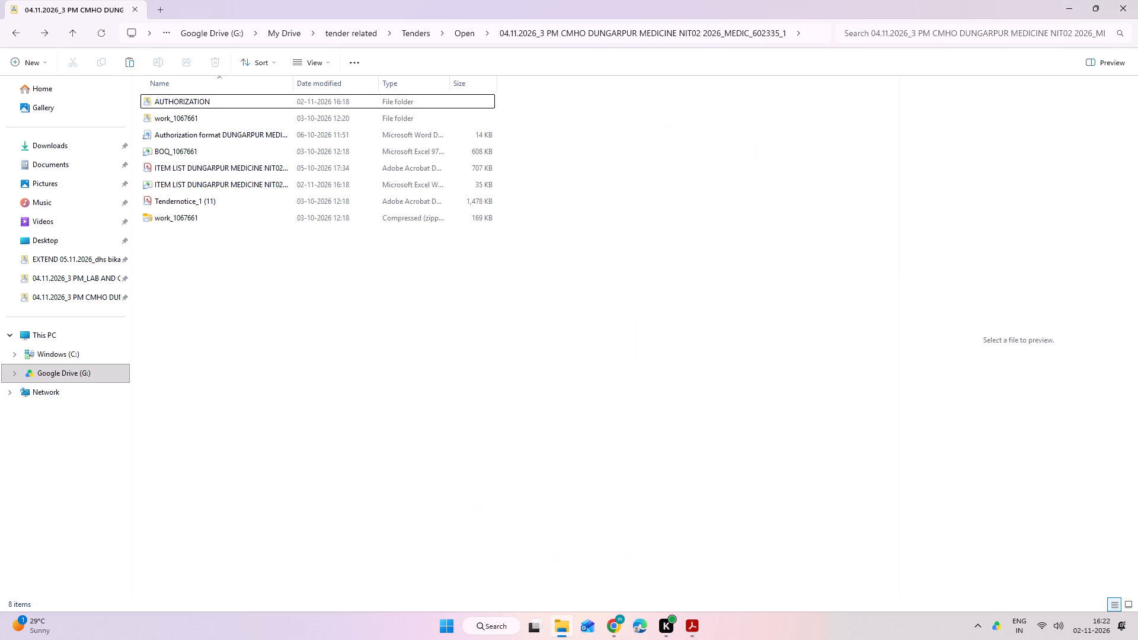
{"action": "key", "text": "alt+Tab"}
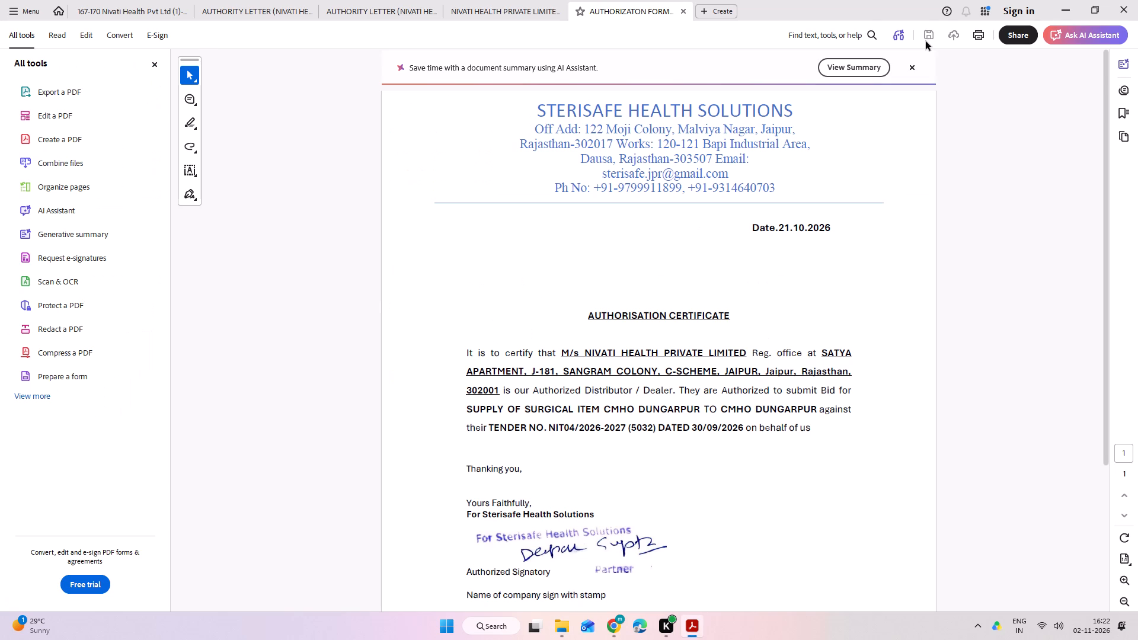
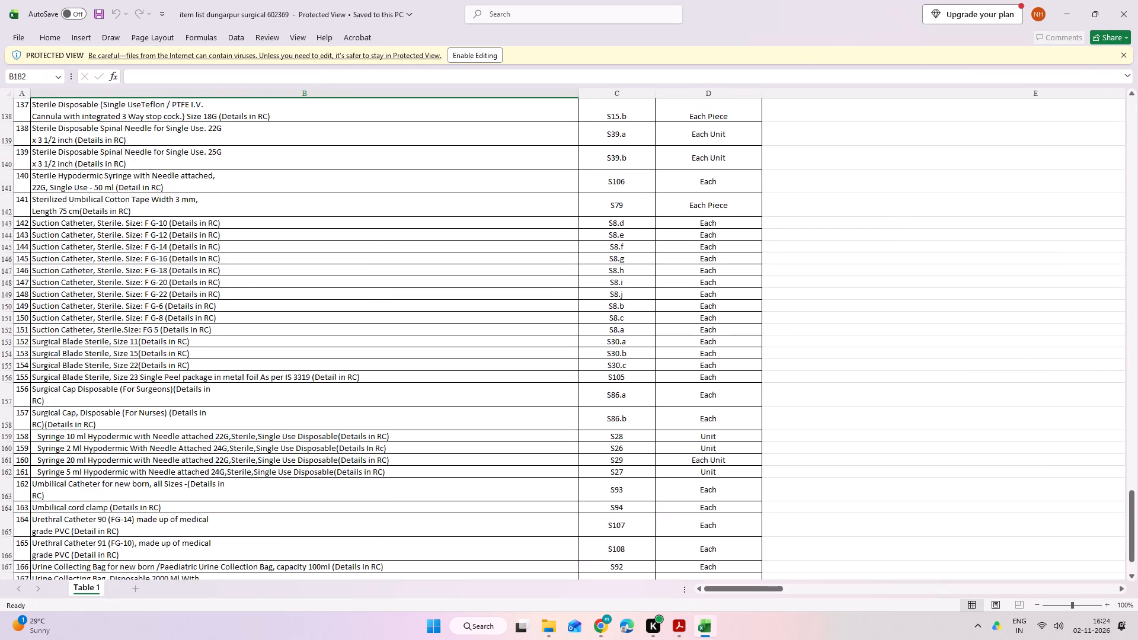
Enable editing for the Dungarpur surgical item list workbook.
{"action": "scroll", "coordinate": [424, 263], "scroll_direction": "up", "scroll_amount": 5}
{"action": "left_click", "coordinate": [474, 60]}
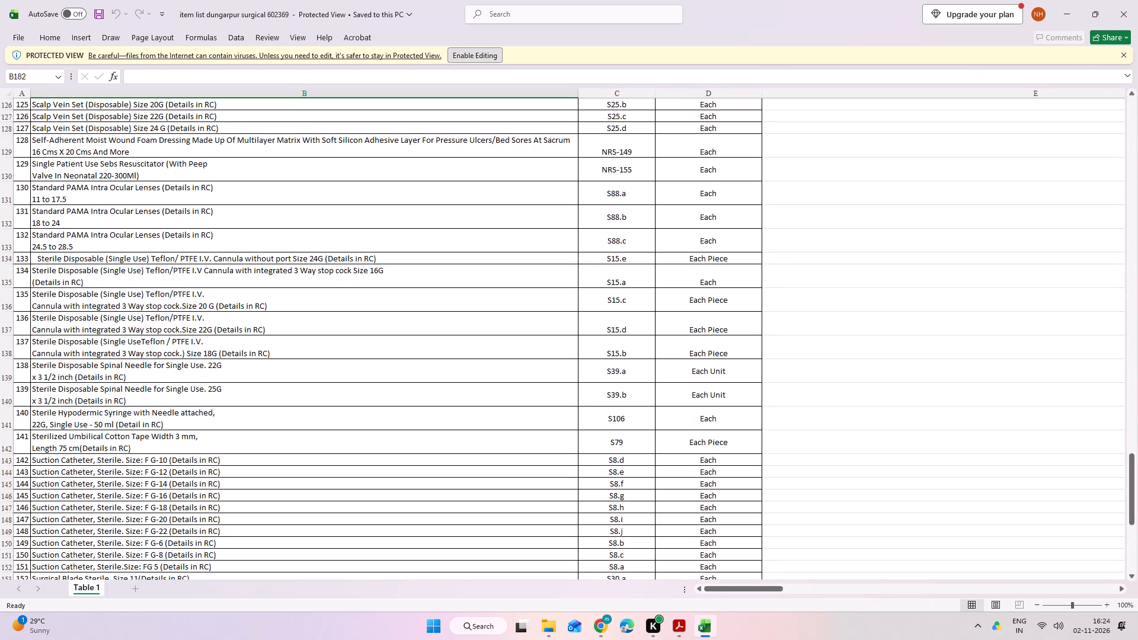
Review the surgical item list from its first entry through the absorbable and silk sutures to the blood administration set.
{"action": "scroll", "coordinate": [510, 263], "scroll_direction": "down", "scroll_amount": 7}
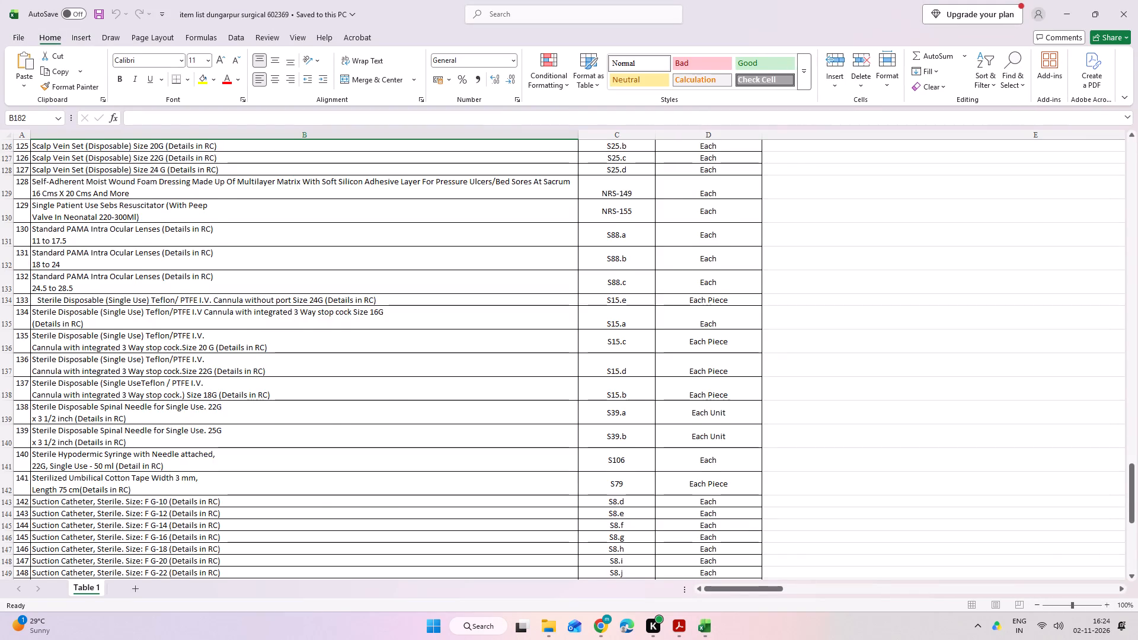
{"action": "scroll", "coordinate": [532, 305], "scroll_direction": "up", "scroll_amount": 5}
{"action": "double_click", "coordinate": [515, 264]}
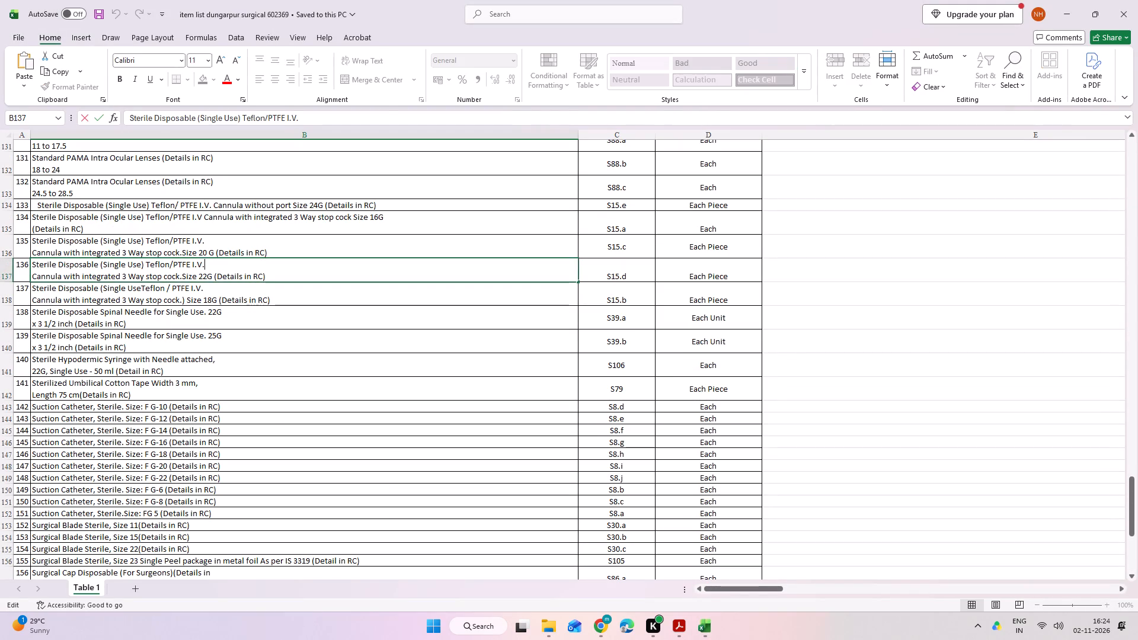
{"action": "scroll", "coordinate": [249, 199], "scroll_direction": "up", "scroll_amount": 3}
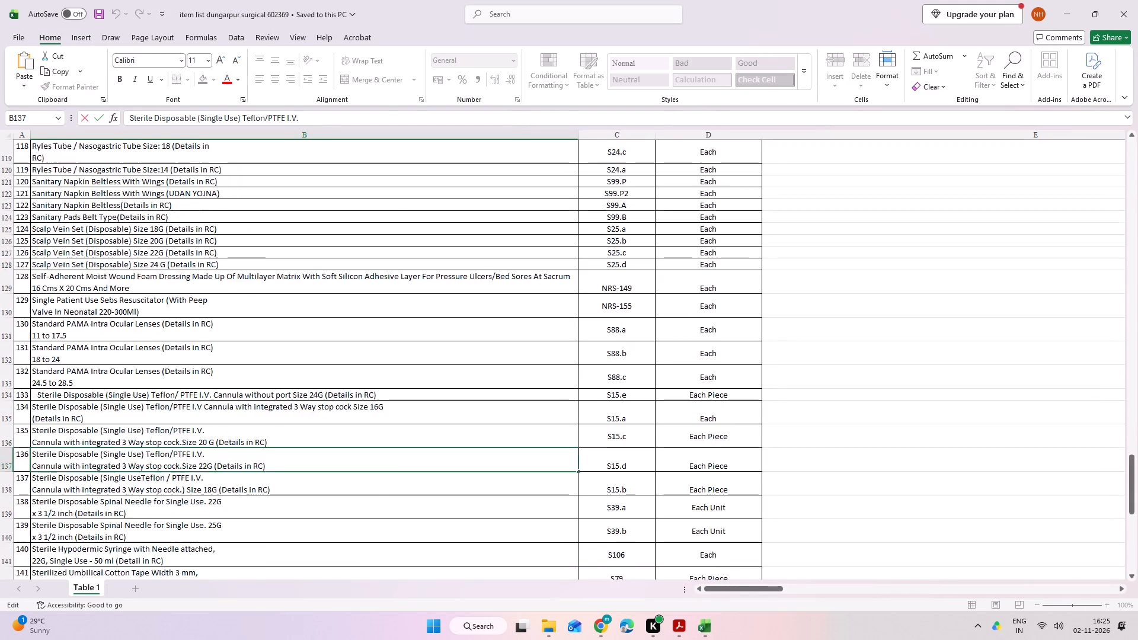
{"action": "scroll", "coordinate": [248, 199], "scroll_direction": "up", "scroll_amount": 11}
{"action": "left_click_drag", "start_coordinate": [1131, 397], "coordinate": [1126, 251]}
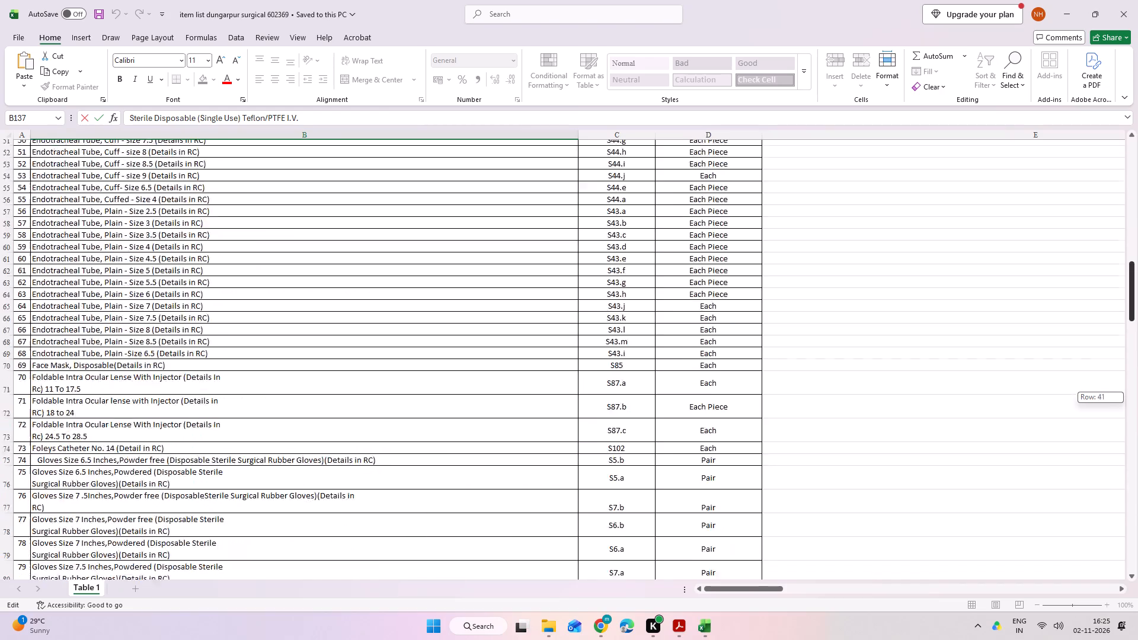
{"action": "left_click_drag", "start_coordinate": [1126, 251], "coordinate": [1132, 106]}
{"action": "left_click", "coordinate": [82, 187]}
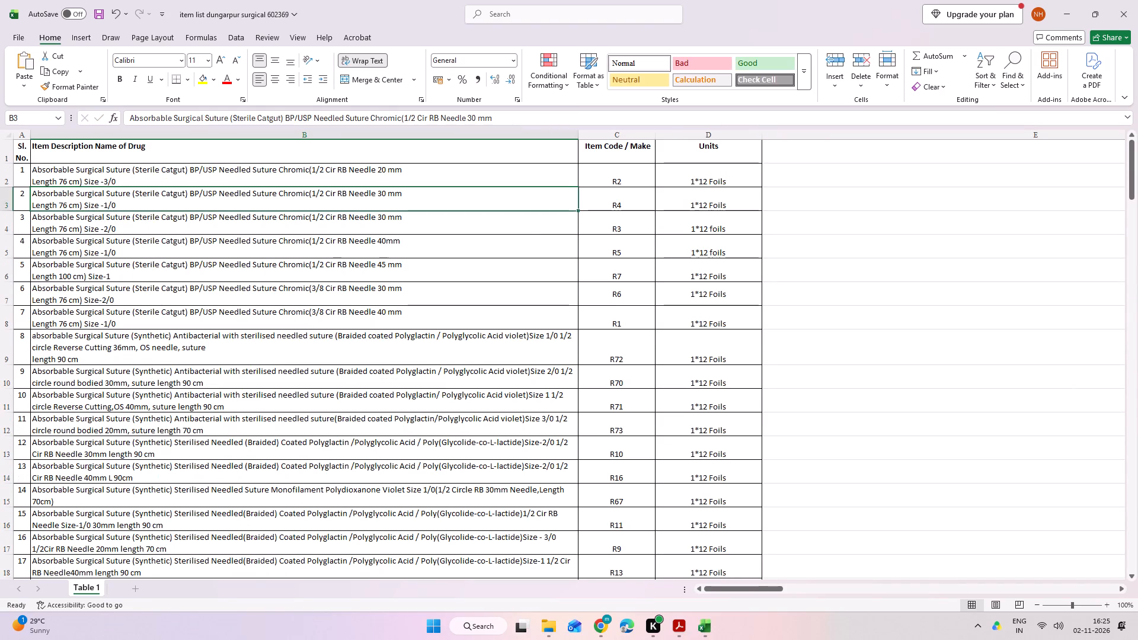
{"action": "left_click", "coordinate": [311, 171]}
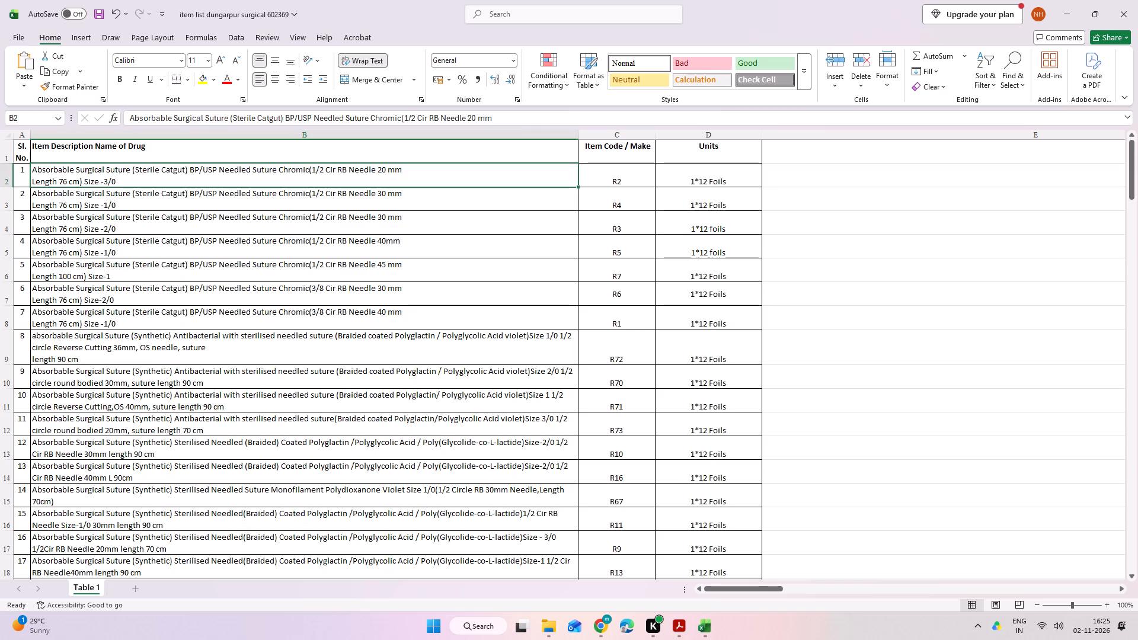
{"action": "key", "text": "Down"}
{"action": "key", "text": "Down"}
{"action": "key", "text": "Down"}
{"action": "key", "text": "Down"}
{"action": "key", "text": "Down"}
{"action": "key", "text": "Down"}
{"action": "key", "text": "Down"}
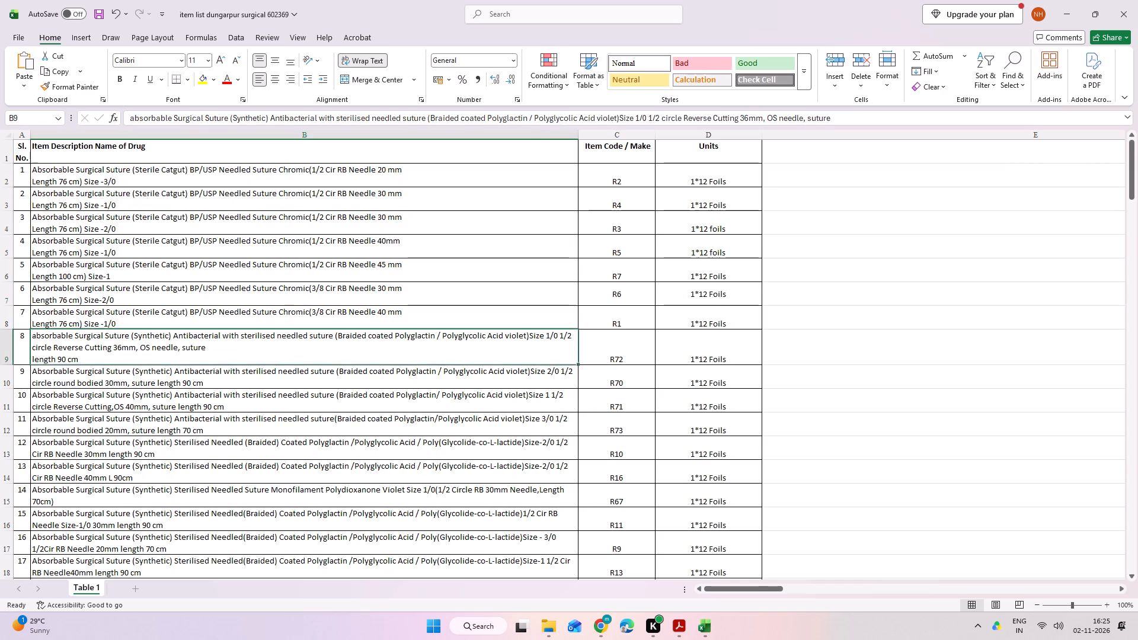
{"action": "key", "text": "Down"}
{"action": "key", "text": "Down"}
{"action": "key", "text": "Down"}
{"action": "key", "text": "Down"}
{"action": "key", "text": "Down"}
{"action": "key", "text": "Down"}
{"action": "key", "text": "Down"}
{"action": "key", "text": "Down"}
{"action": "key", "text": "Down"}
{"action": "key", "text": "Down"}
{"action": "key", "text": "Down"}
{"action": "key", "text": "Down"}
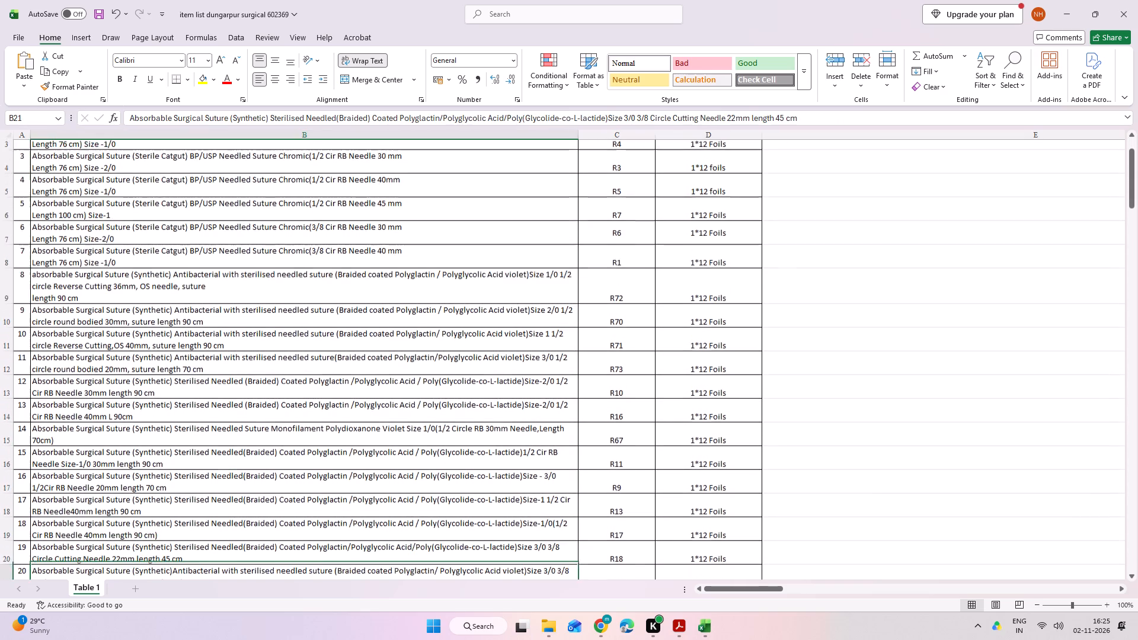
{"action": "key", "text": "Down"}
{"action": "key", "text": "Down"}
{"action": "key", "text": "Down"}
{"action": "key", "text": "Down"}
{"action": "key", "text": "Down"}
{"action": "key", "text": "Down"}
{"action": "key", "text": "Down"}
{"action": "key", "text": "Down"}
{"action": "key", "text": "Up"}
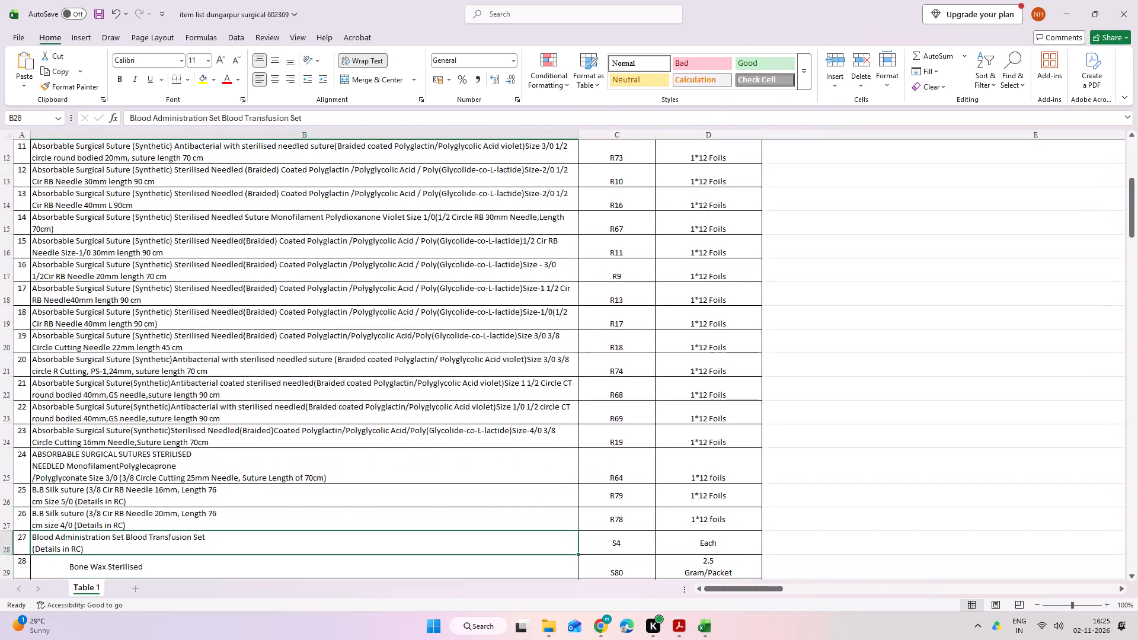
{"action": "key", "text": "Up"}
{"action": "key", "text": "Up"}
{"action": "key", "text": "Up"}
{"action": "key", "text": "Down"}
{"action": "key", "text": "Down"}
{"action": "key", "text": "Down"}
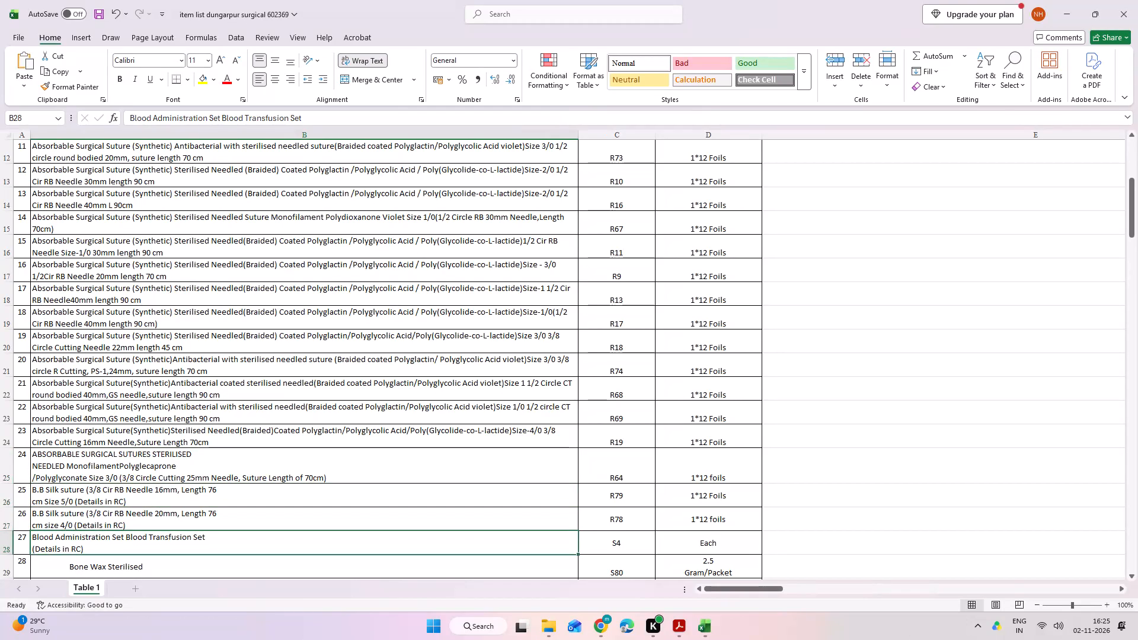
Check the bone wax, braided non-absorbable suture, Foley balloon catheter and chromic catgut suture entries.
{"action": "key", "text": "Down"}
{"action": "key", "text": "Down"}
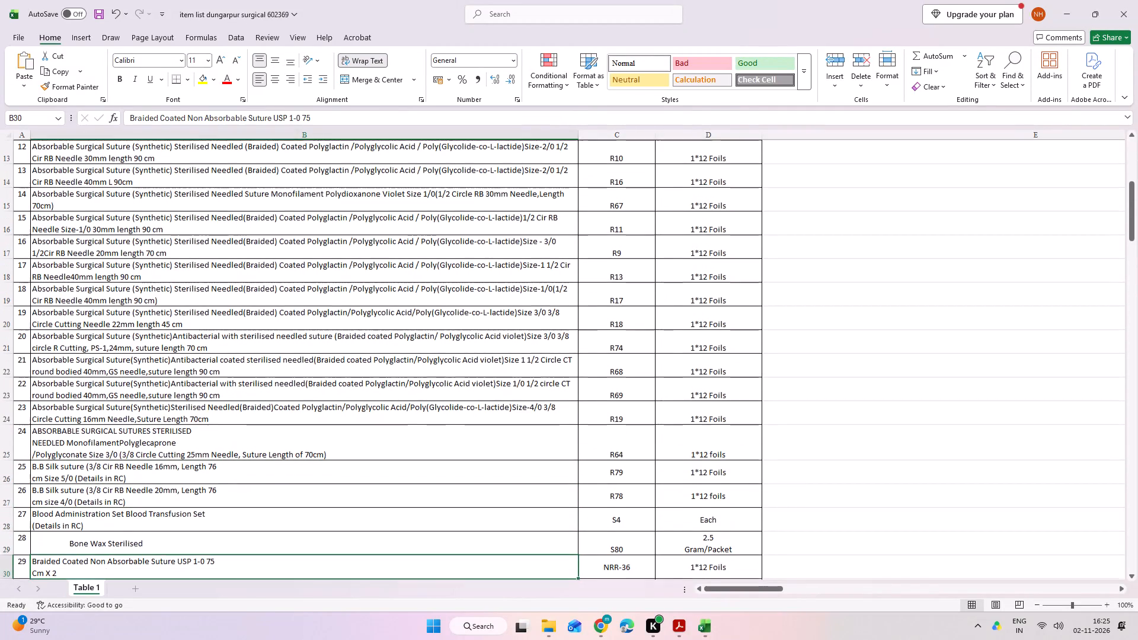
{"action": "key", "text": "Down"}
{"action": "key", "text": "Up"}
{"action": "key", "text": "Up"}
{"action": "key", "text": "Down"}
{"action": "key", "text": "Down"}
{"action": "key", "text": "Down"}
{"action": "key", "text": "Down"}
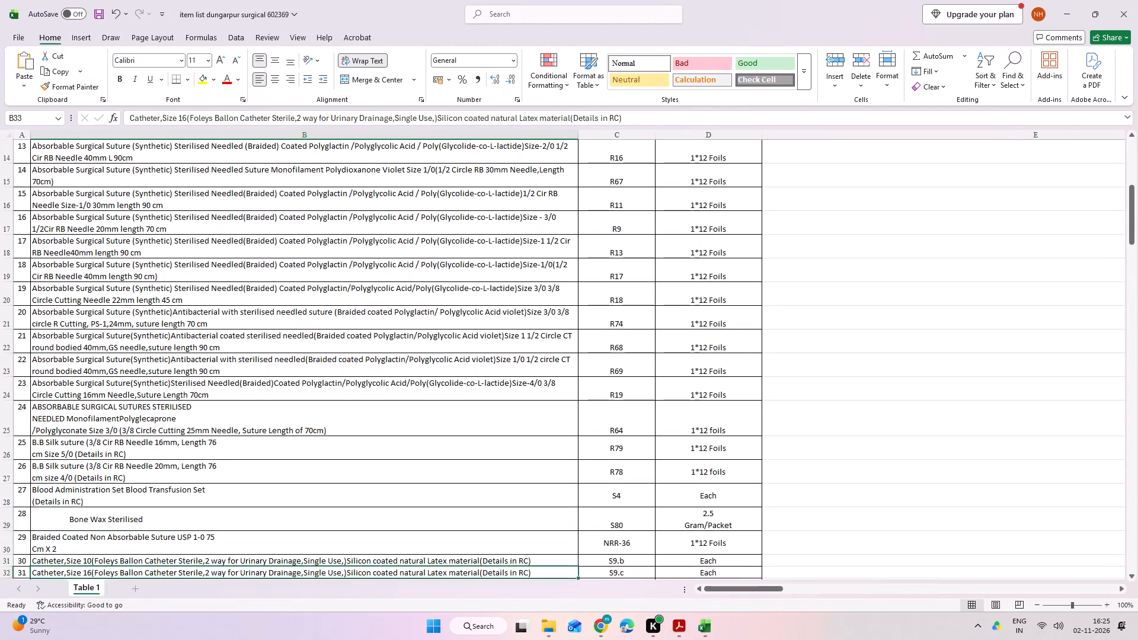
{"action": "key", "text": "Down"}
{"action": "key", "text": "Down"}
{"action": "key", "text": "Down"}
{"action": "key", "text": "Down"}
{"action": "key", "text": "Up"}
{"action": "key", "text": "Up"}
{"action": "key", "text": "Up"}
{"action": "key", "text": "Up"}
{"action": "key", "text": "Up"}
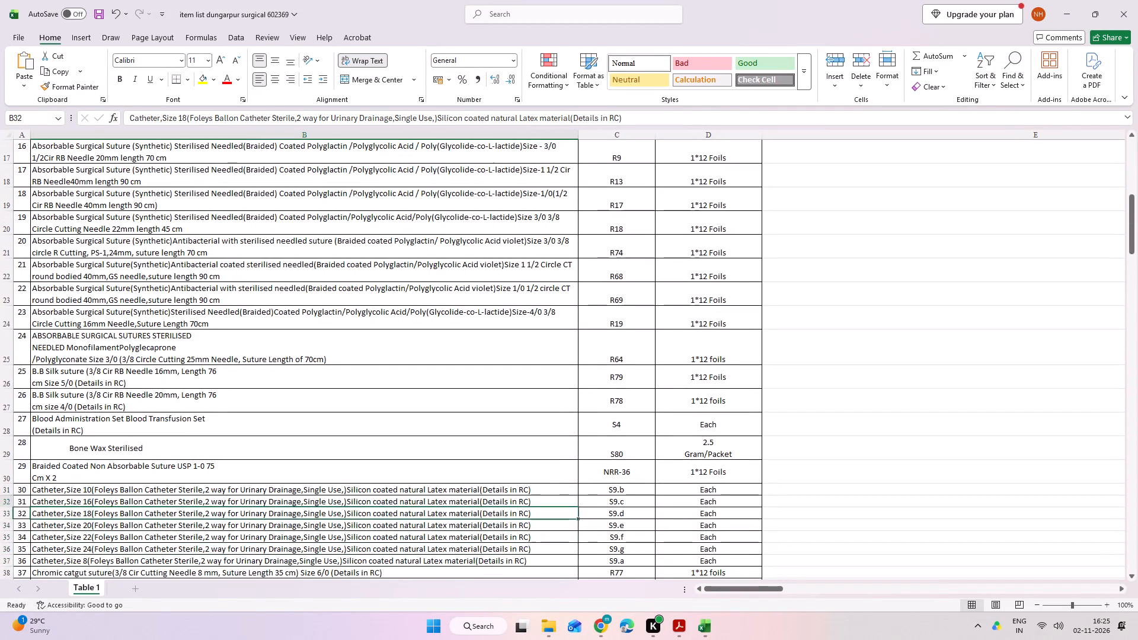
{"action": "key", "text": "Up"}
{"action": "key", "text": "Down"}
{"action": "key", "text": "Down"}
{"action": "key", "text": "Down"}
{"action": "key", "text": "Down"}
{"action": "key", "text": "Down"}
{"action": "key", "text": "Down"}
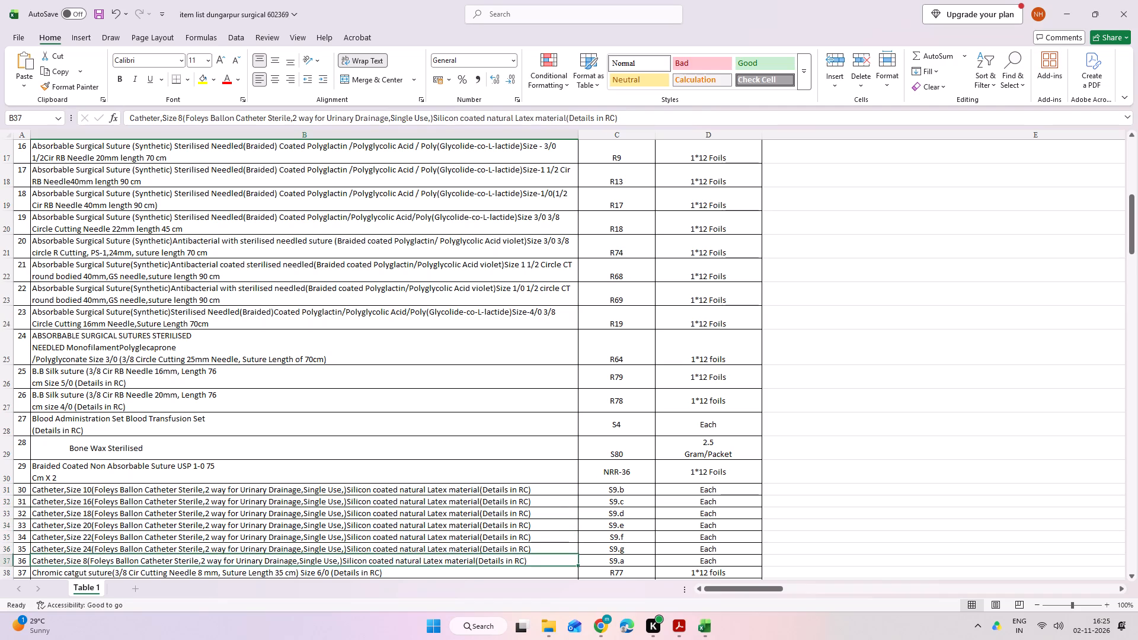
{"action": "key", "text": "Down"}
{"action": "key", "text": "Down"}
{"action": "key", "text": "Down"}
{"action": "key", "text": "Up"}
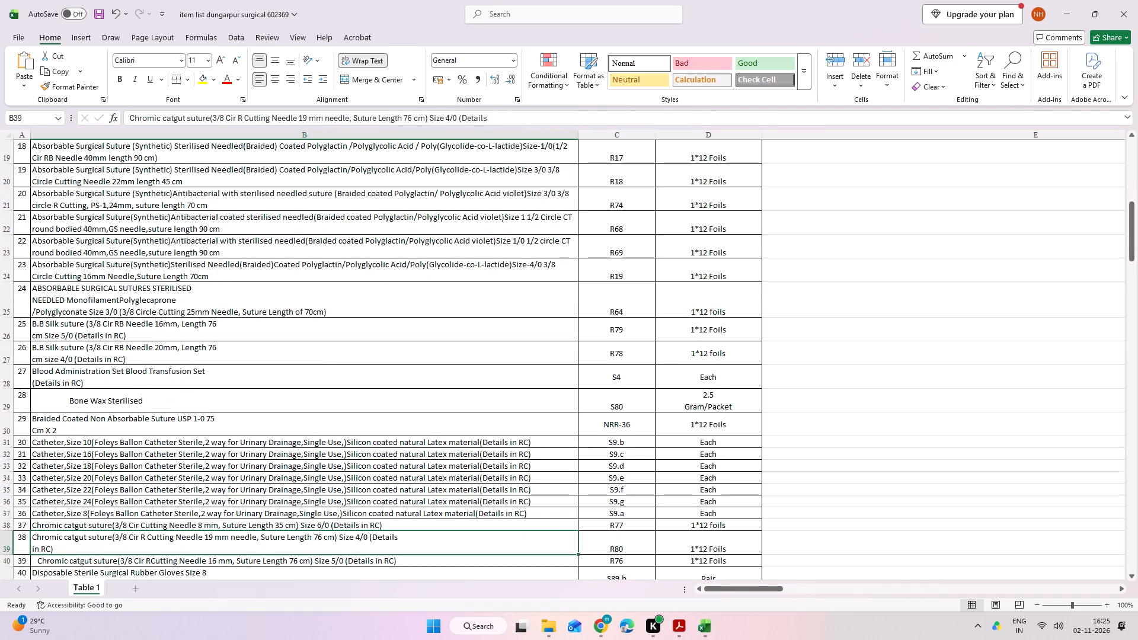
Check the size 8 surgical rubber gloves and the PEEP valve resuscitator entries in the item list.
{"action": "key", "text": "Down"}
{"action": "key", "text": "Down"}
{"action": "key", "text": "Down"}
{"action": "key", "text": "Down"}
{"action": "key", "text": "Down"}
{"action": "key", "text": "Up"}
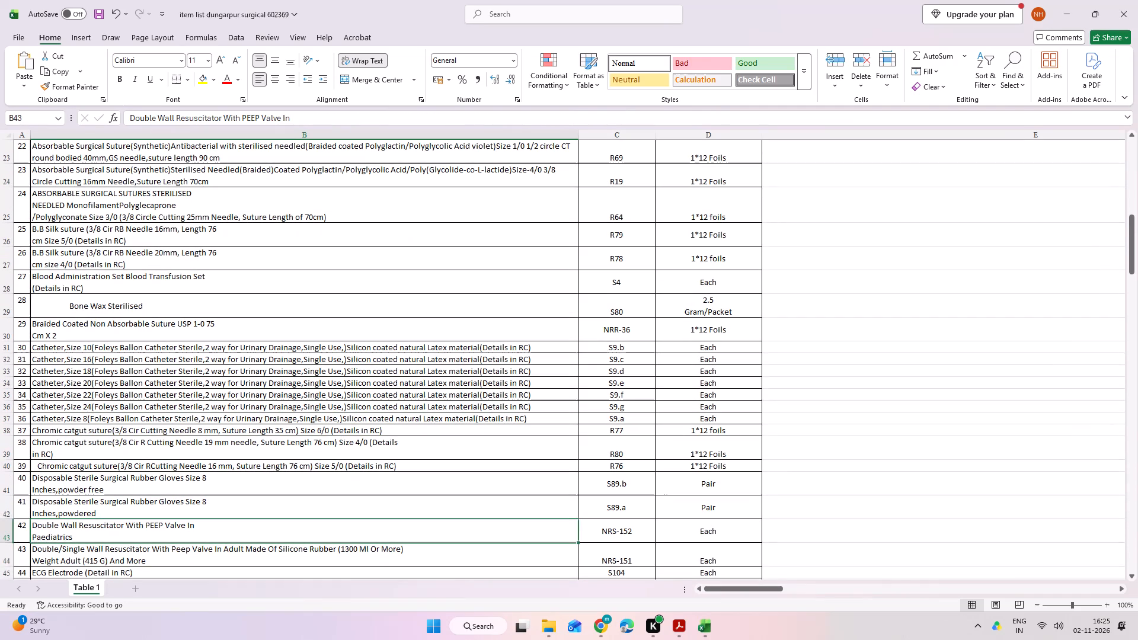
{"action": "key", "text": "Up"}
{"action": "key", "text": "Up"}
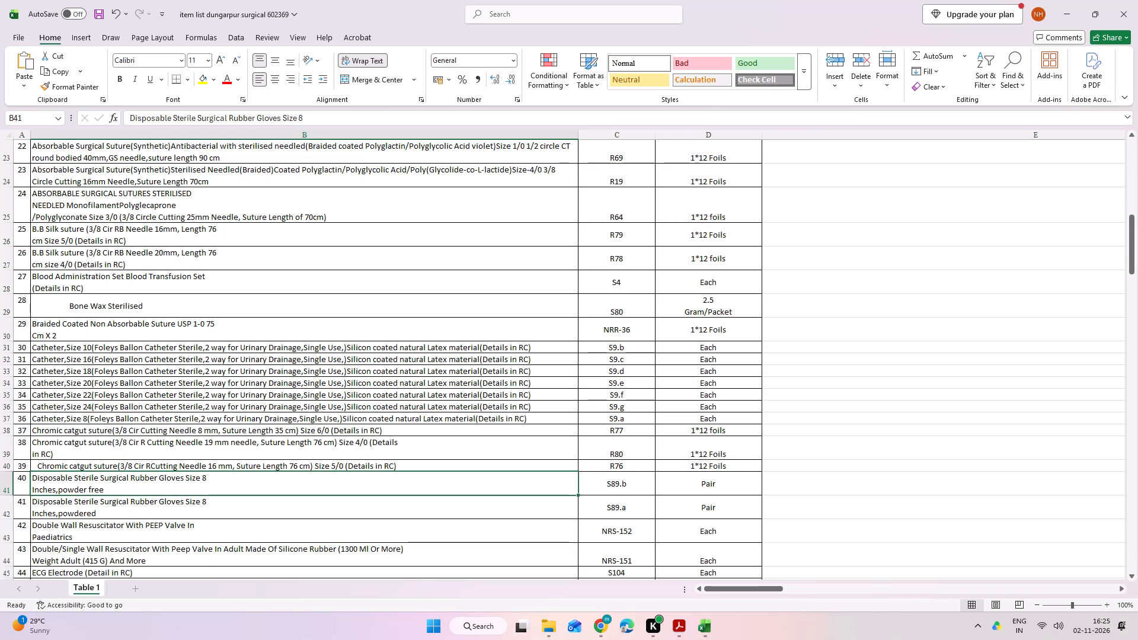
{"action": "key", "text": "Down"}
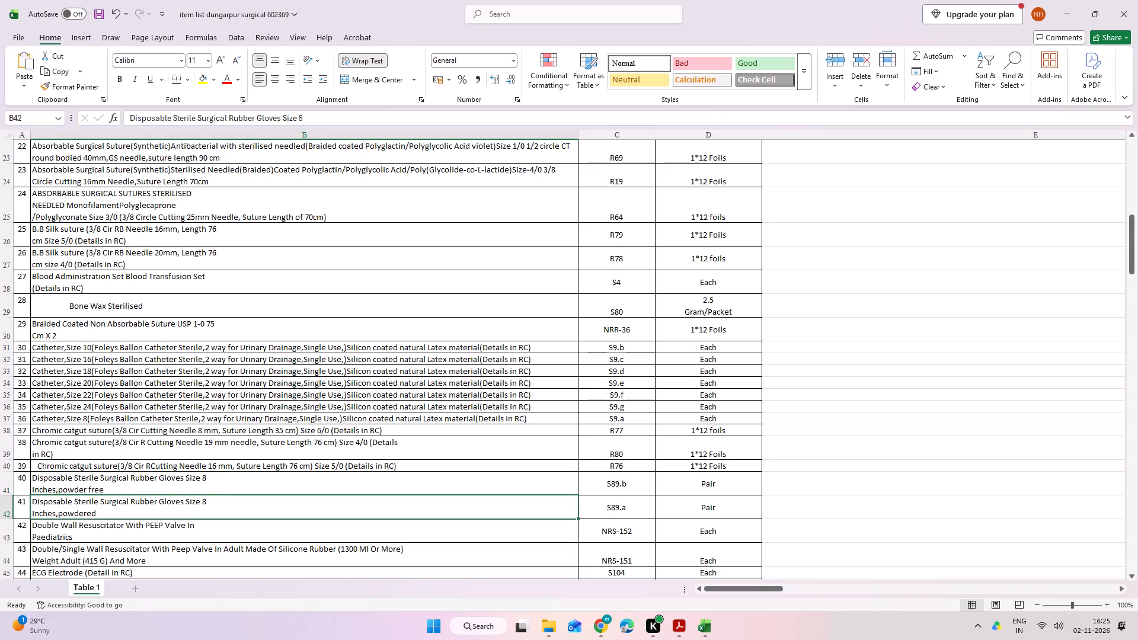
{"action": "key", "text": "Down"}
{"action": "key", "text": "Up"}
{"action": "key", "text": "Up"}
{"action": "key", "text": "Down"}
{"action": "key", "text": "Down"}
{"action": "key", "text": "Down"}
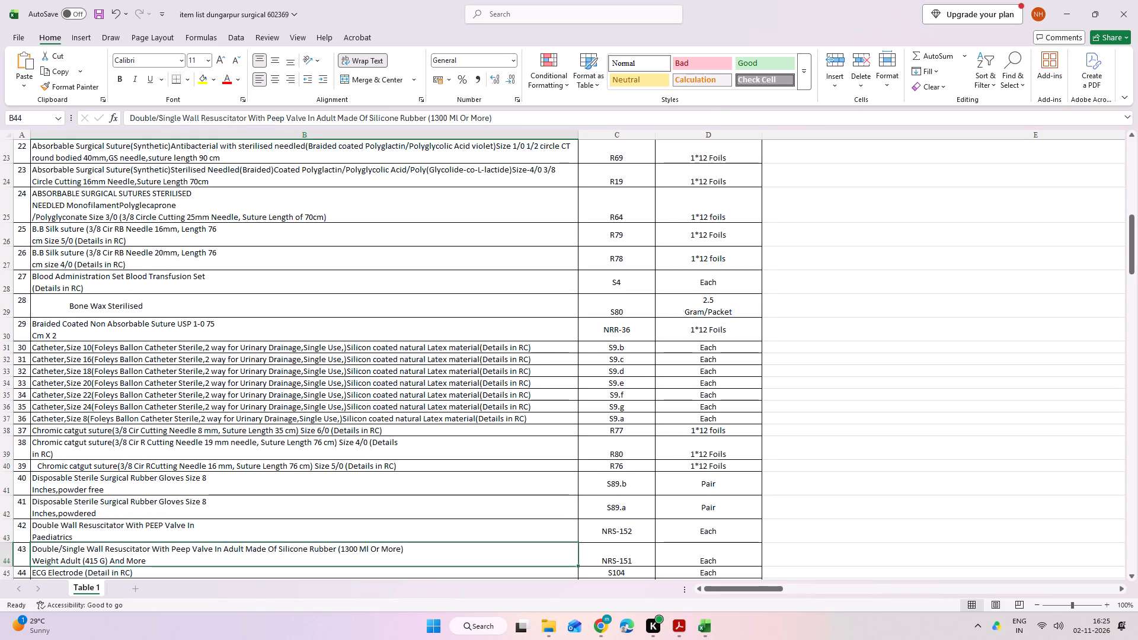
Review the ECG electrode, elastic adhesive bandage and cuffed endotracheal tube entries.
{"action": "key", "text": "Down"}
{"action": "key", "text": "Down"}
{"action": "key", "text": "Down"}
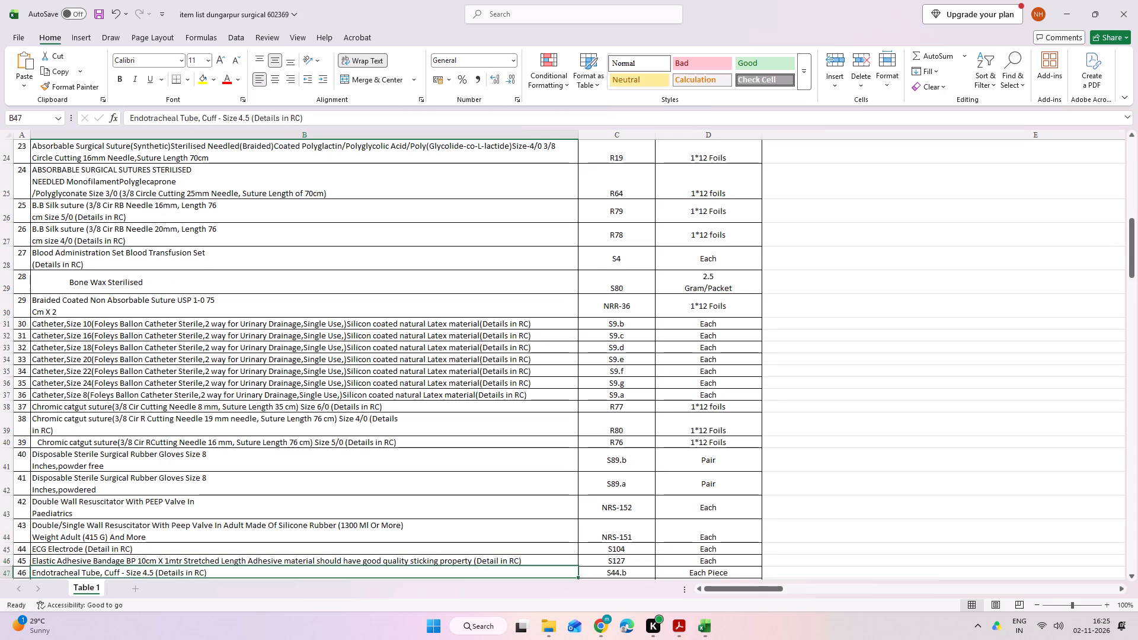
{"action": "key", "text": "Down"}
{"action": "key", "text": "Up"}
{"action": "key", "text": "Up"}
{"action": "key", "text": "Up"}
{"action": "key", "text": "Down"}
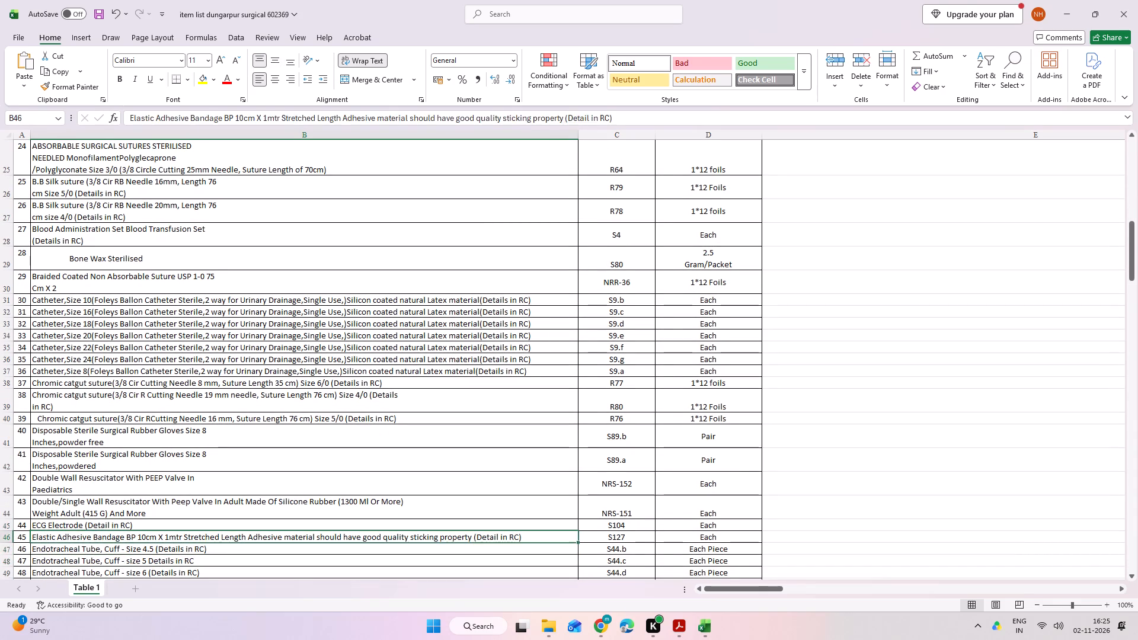
{"action": "key", "text": "Down"}
{"action": "key", "text": "Down"}
{"action": "key", "text": "Down"}
{"action": "key", "text": "Down"}
{"action": "key", "text": "Down"}
{"action": "key", "text": "Down"}
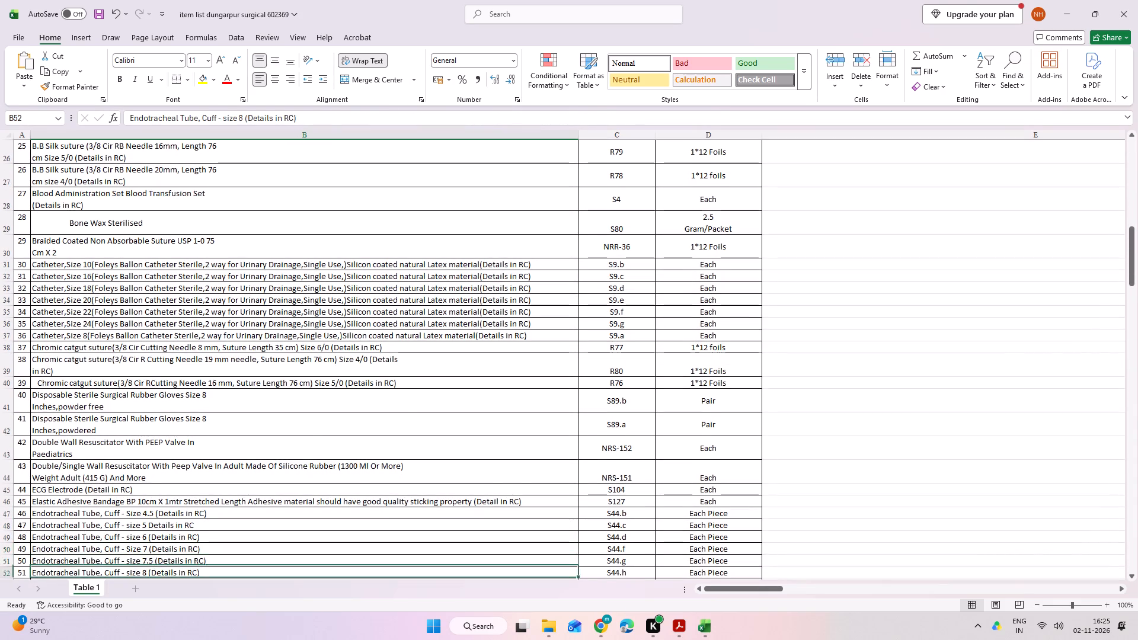
{"action": "key", "text": "Down"}
{"action": "key", "text": "Down"}
{"action": "key", "text": "Down"}
{"action": "key", "text": "Up"}
{"action": "key", "text": "Up"}
{"action": "key", "text": "Up"}
{"action": "key", "text": "Down"}
{"action": "key", "text": "Down"}
{"action": "key", "text": "Down"}
{"action": "key", "text": "Down"}
{"action": "key", "text": "Down"}
{"action": "key", "text": "Down"}
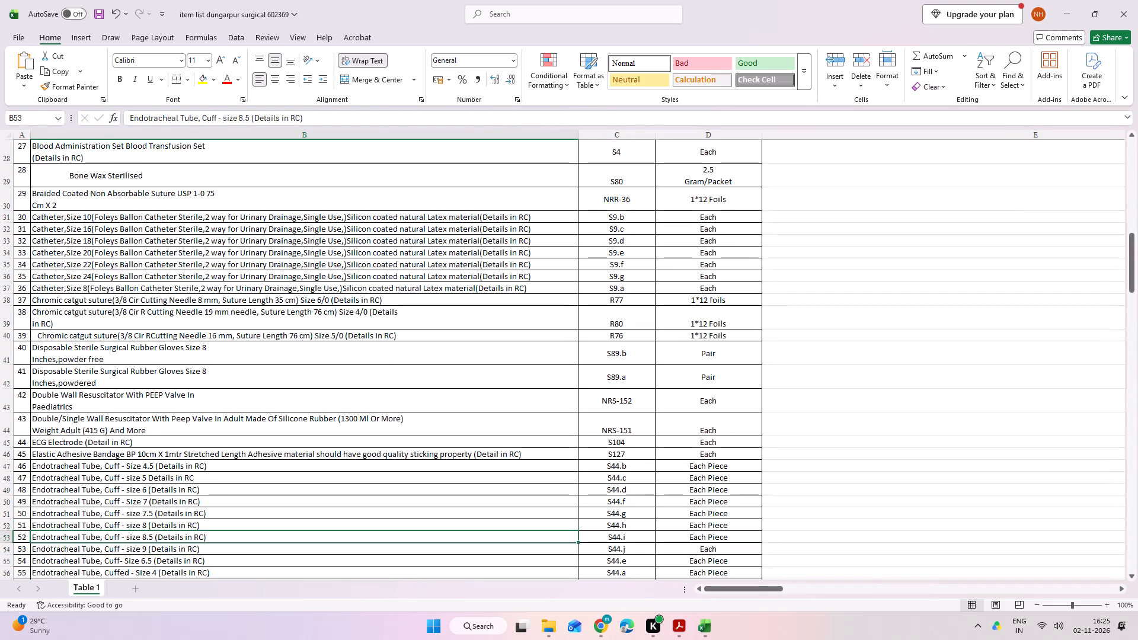
Review the plain endotracheal tube, face mask and foldable intraocular lens entries.
{"action": "key", "text": "Down"}
{"action": "key", "text": "Down"}
{"action": "key", "text": "Down"}
{"action": "key", "text": "Down"}
{"action": "key", "text": "Down"}
{"action": "key", "text": "Down"}
{"action": "key", "text": "Down"}
{"action": "key", "text": "Down"}
{"action": "key", "text": "Down"}
{"action": "key", "text": "Down"}
{"action": "key", "text": "Down"}
{"action": "key", "text": "Down"}
{"action": "key", "text": "Down"}
{"action": "key", "text": "Down"}
{"action": "key", "text": "Down"}
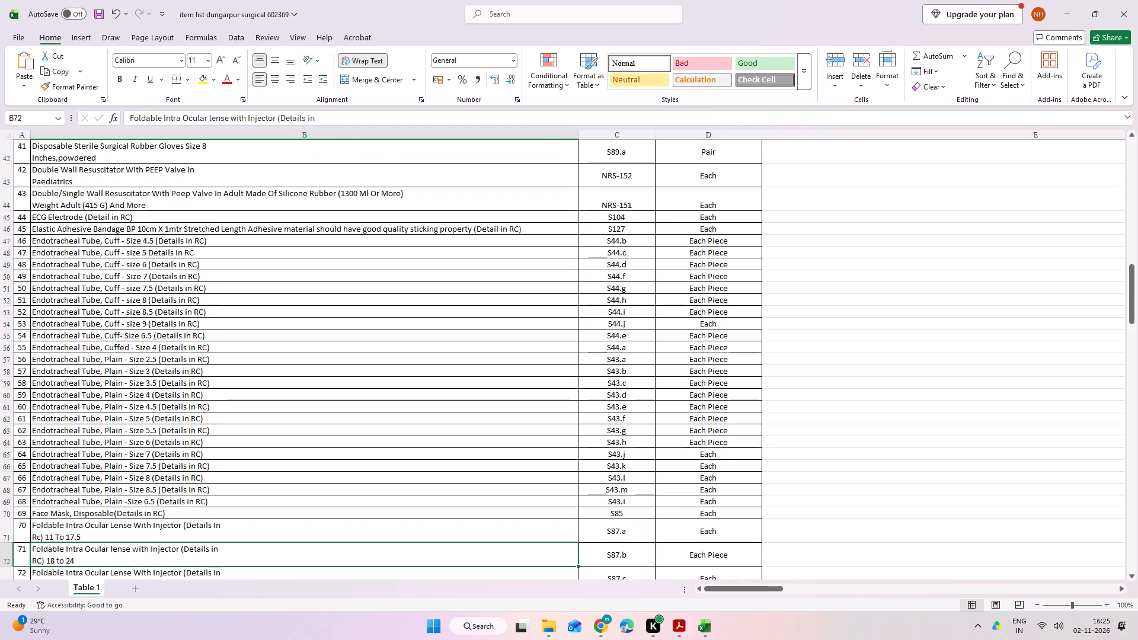
{"action": "key", "text": "Up"}
{"action": "key", "text": "Up"}
{"action": "key", "text": "Up"}
{"action": "key", "text": "Down"}
{"action": "key", "text": "Down"}
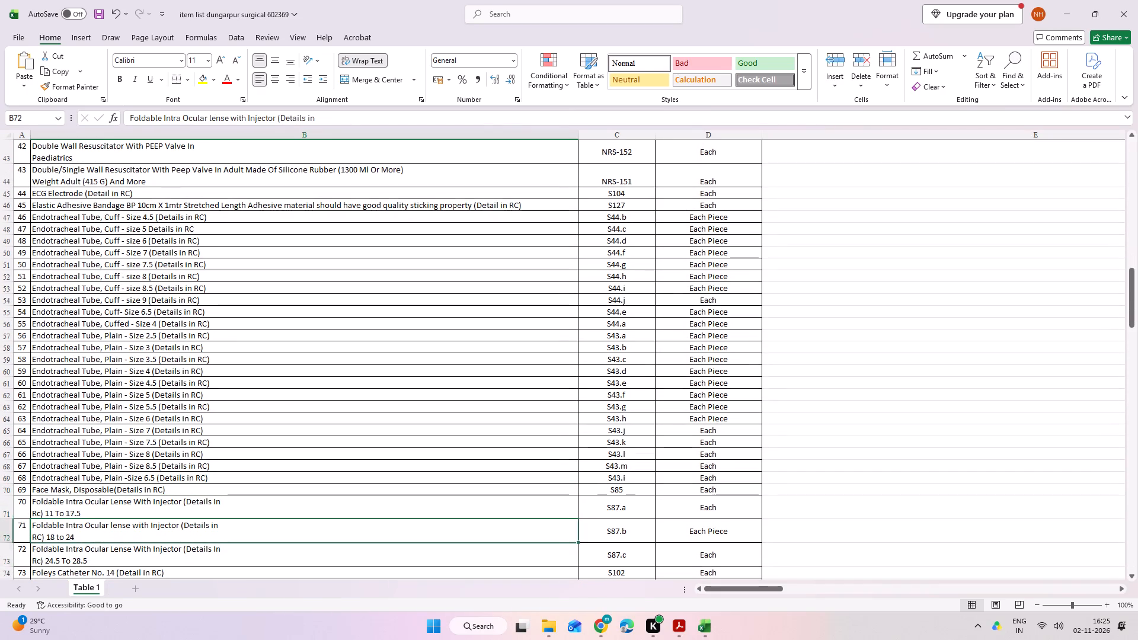
Review the Foley catheter, sterile surgical rubber gloves, infant feeding tube and microdrip infusion set entries.
{"action": "key", "text": "Down"}
{"action": "key", "text": "Down"}
{"action": "key", "text": "Down"}
{"action": "key", "text": "Down"}
{"action": "key", "text": "Down"}
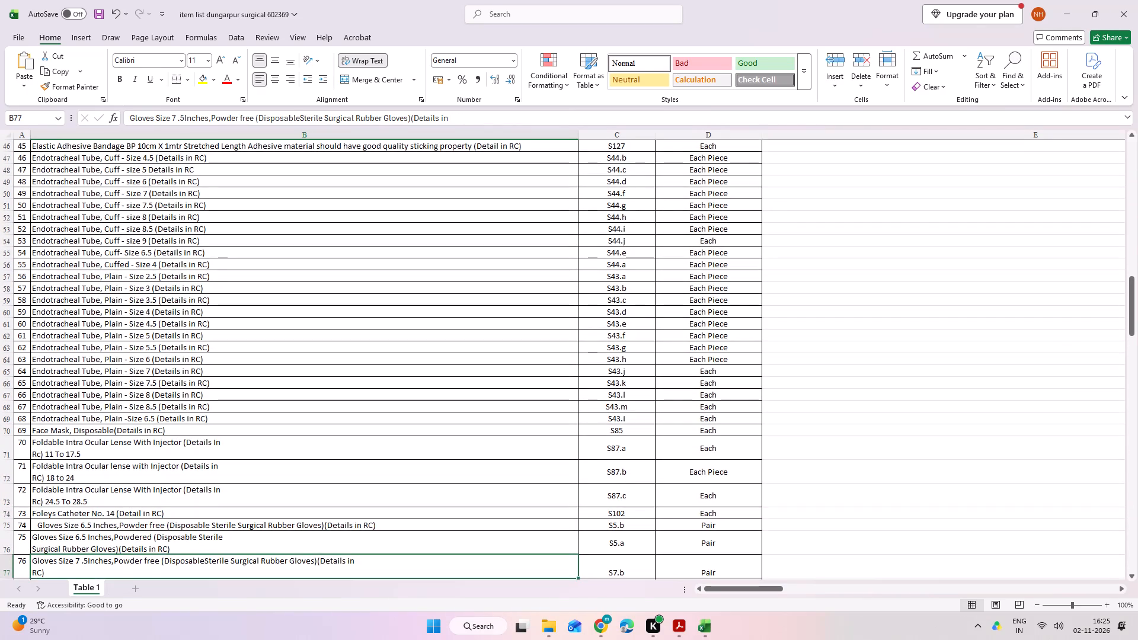
{"action": "key", "text": "Down"}
{"action": "key", "text": "Down"}
{"action": "key", "text": "Down"}
{"action": "key", "text": "Down"}
{"action": "key", "text": "Down"}
{"action": "key", "text": "Down"}
{"action": "key", "text": "Down"}
{"action": "key", "text": "Down"}
{"action": "key", "text": "Down"}
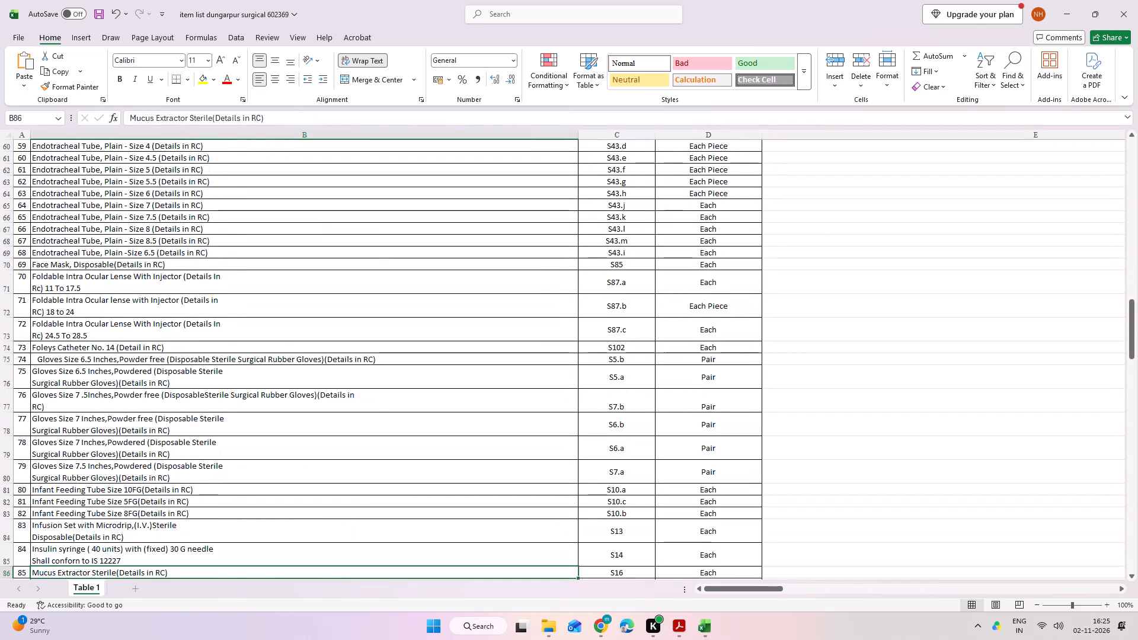
Check the mucus extractor, twin bore nasal oxygen set and neonatal nasal prong entries against the neighbouring items.
{"action": "key", "text": "Down"}
{"action": "key", "text": "Down"}
{"action": "key", "text": "Down"}
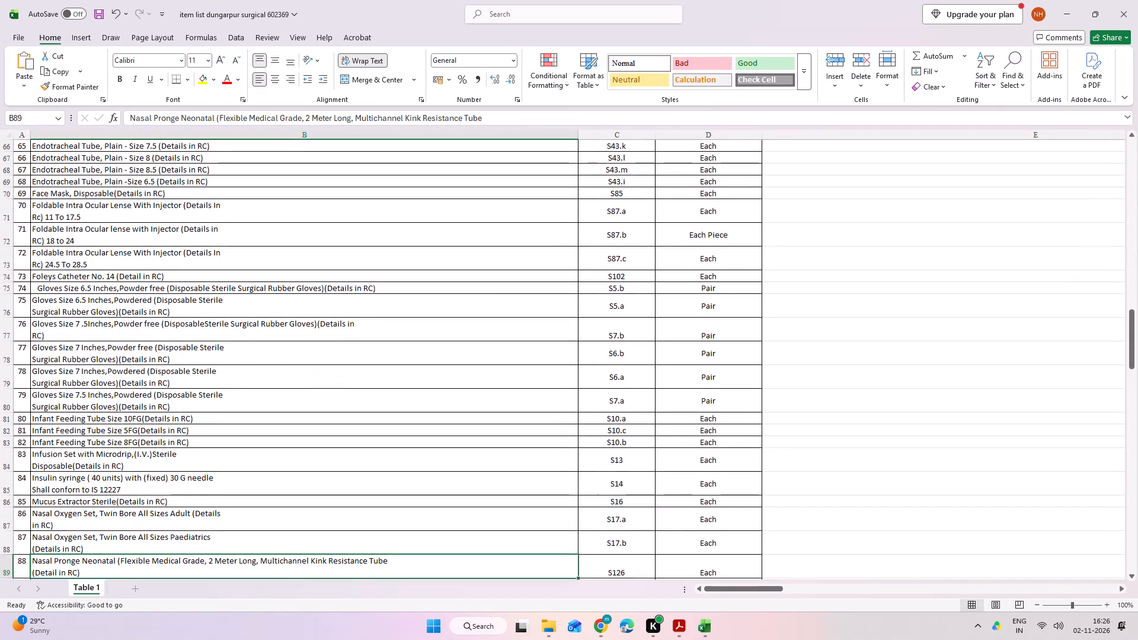
{"action": "key", "text": "Up"}
{"action": "key", "text": "Up"}
{"action": "key", "text": "Up"}
{"action": "key", "text": "Up"}
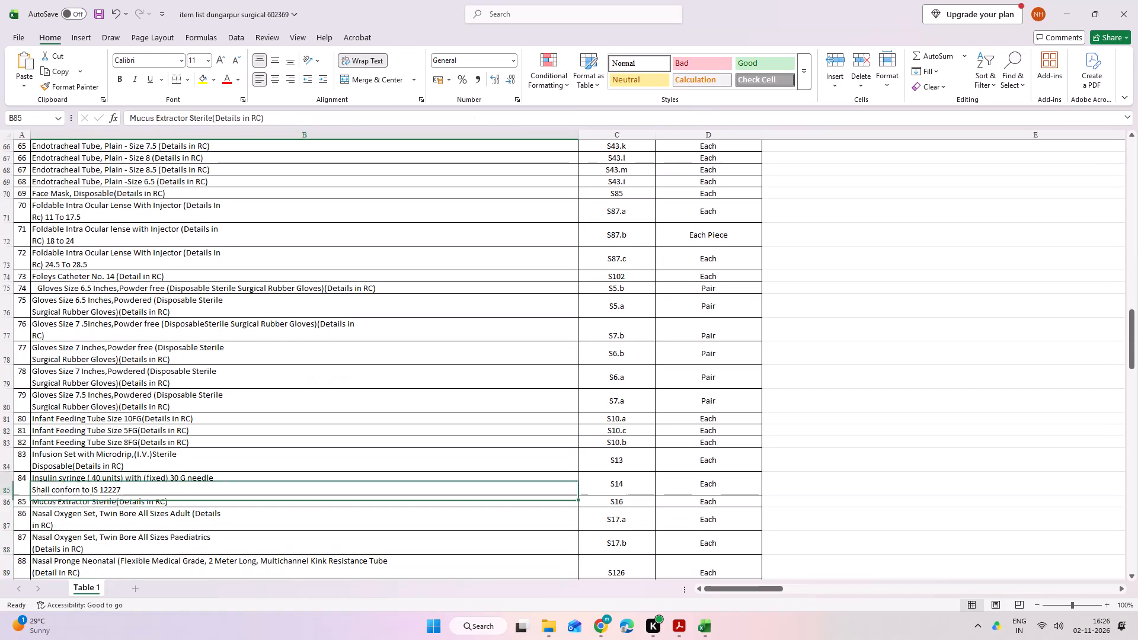
{"action": "key", "text": "Up"}
{"action": "key", "text": "Down"}
{"action": "key", "text": "Down"}
{"action": "key", "text": "Down"}
{"action": "key", "text": "Down"}
{"action": "key", "text": "Down"}
{"action": "key", "text": "Down"}
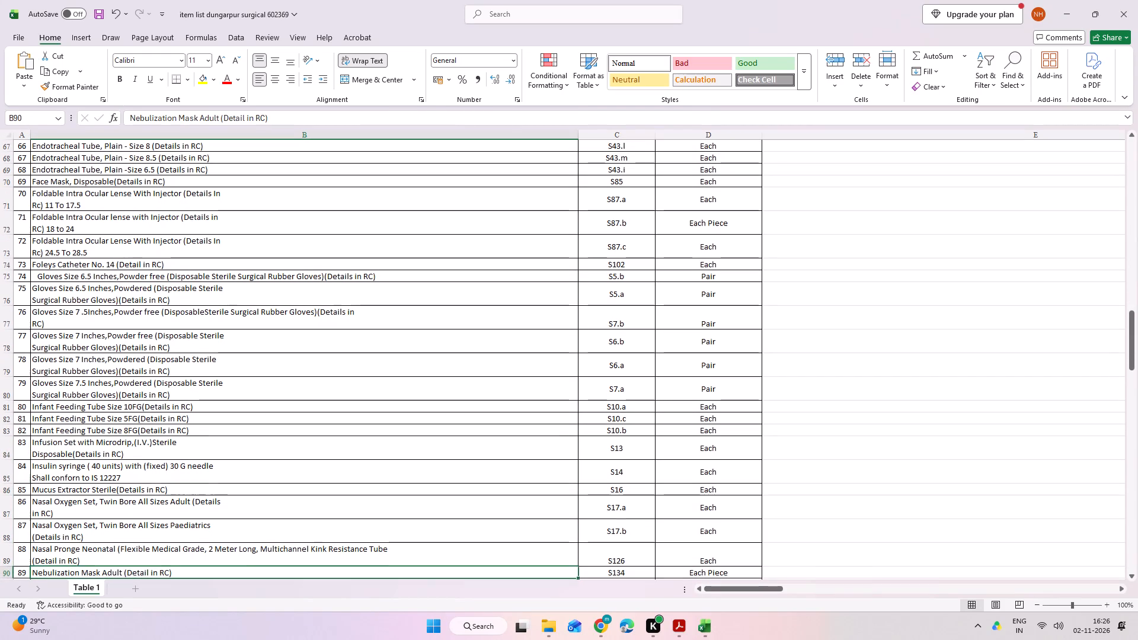
Recheck the 40-unit insulin syringe, sterile mucus extractor and adult nasal oxygen set entries.
{"action": "key", "text": "Up"}
{"action": "key", "text": "Up"}
{"action": "key", "text": "Up"}
{"action": "key", "text": "Up"}
{"action": "key", "text": "Up"}
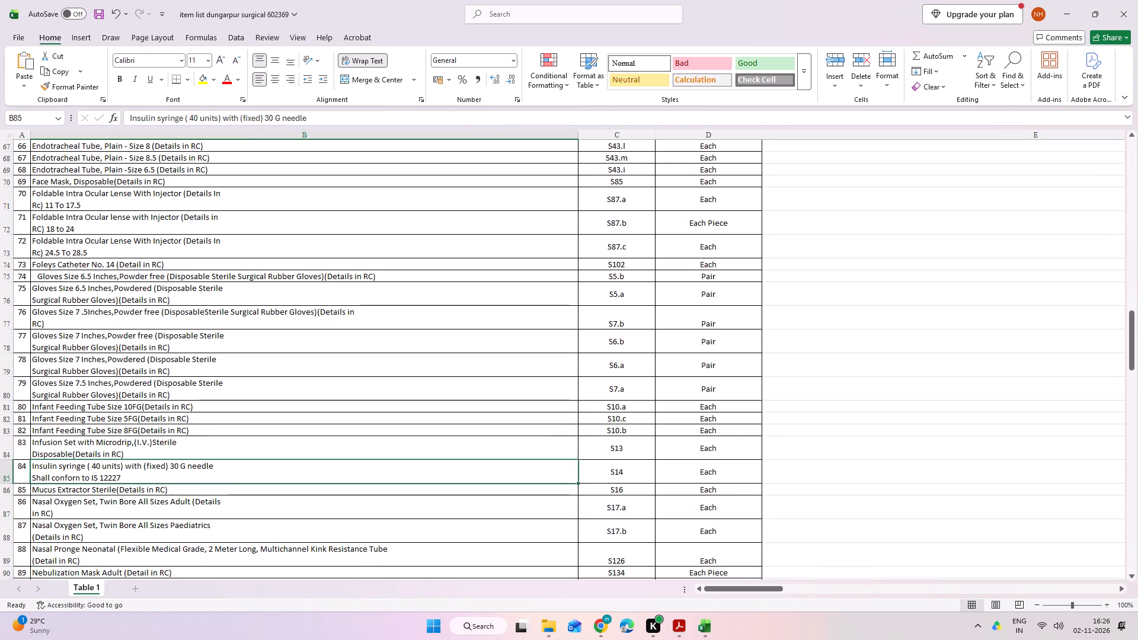
{"action": "key", "text": "Down"}
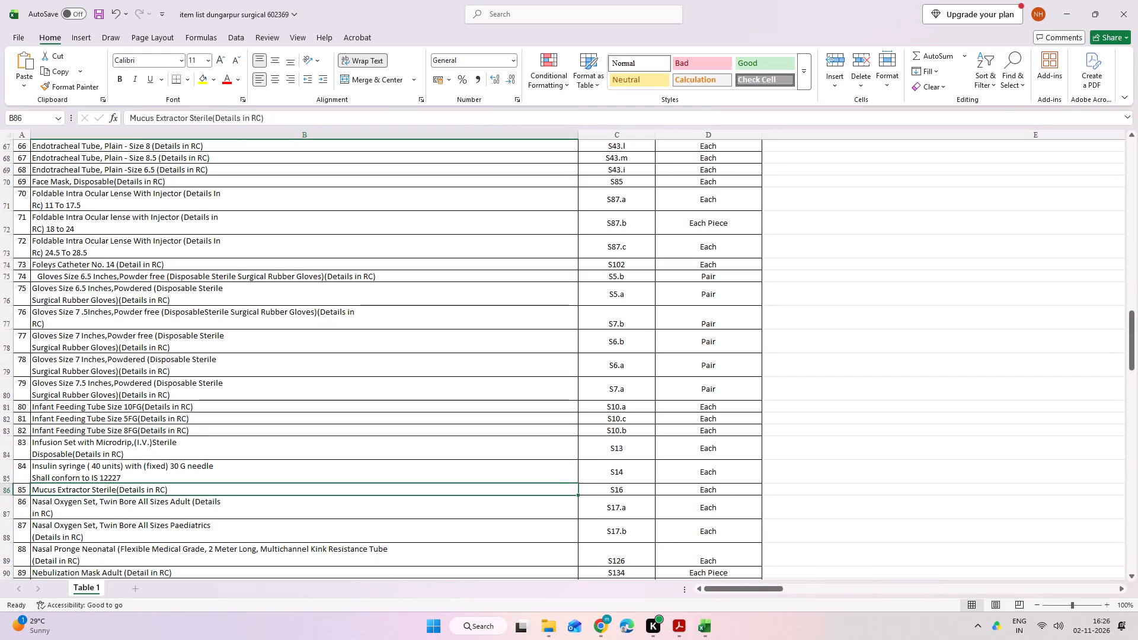
{"action": "key", "text": "Up"}
{"action": "key", "text": "Down"}
{"action": "key", "text": "Down"}
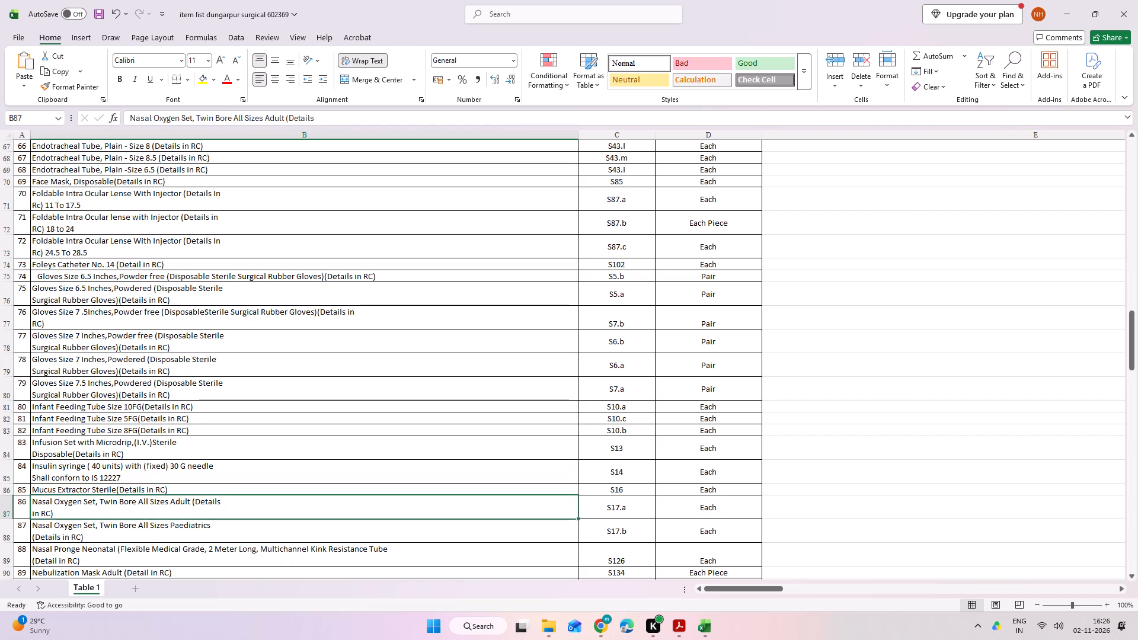
Review the nebulization mask, Nelaton catheter, NIV mask and black braided silk suture entries.
{"action": "key", "text": "Down"}
{"action": "key", "text": "Down"}
{"action": "key", "text": "Down"}
{"action": "key", "text": "Down"}
{"action": "key", "text": "Down"}
{"action": "key", "text": "Down"}
{"action": "key", "text": "Down"}
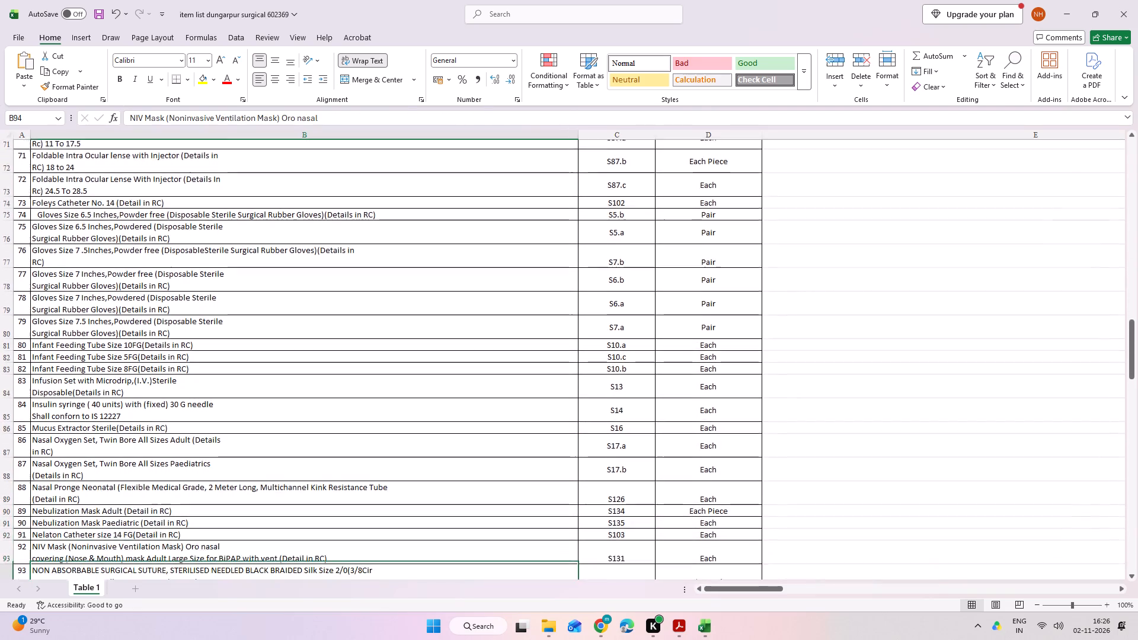
{"action": "key", "text": "Down"}
{"action": "key", "text": "Down"}
{"action": "key", "text": "Up"}
{"action": "key", "text": "Up"}
{"action": "key", "text": "Down"}
{"action": "key", "text": "Down"}
{"action": "key", "text": "Down"}
{"action": "key", "text": "Down"}
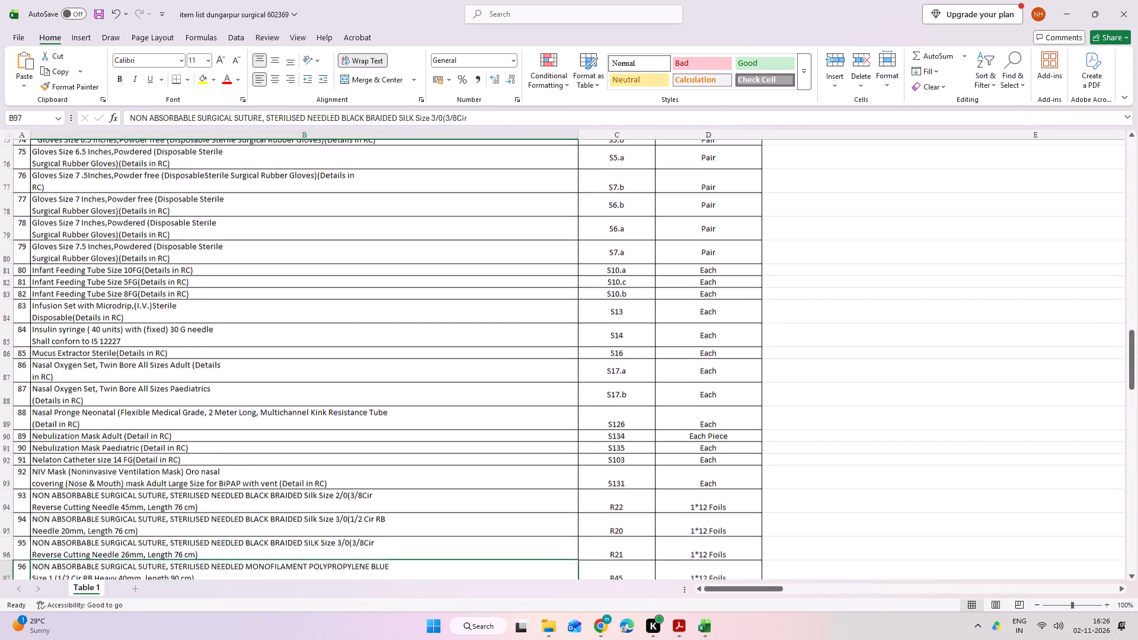
Review the polypropylene and polyamide suture, oxygen mask, paper adhesive plaster and perfusion set entries.
{"action": "key", "text": "Down"}
{"action": "key", "text": "Down"}
{"action": "key", "text": "Down"}
{"action": "key", "text": "Down"}
{"action": "key", "text": "Down"}
{"action": "key", "text": "Down"}
{"action": "key", "text": "Down"}
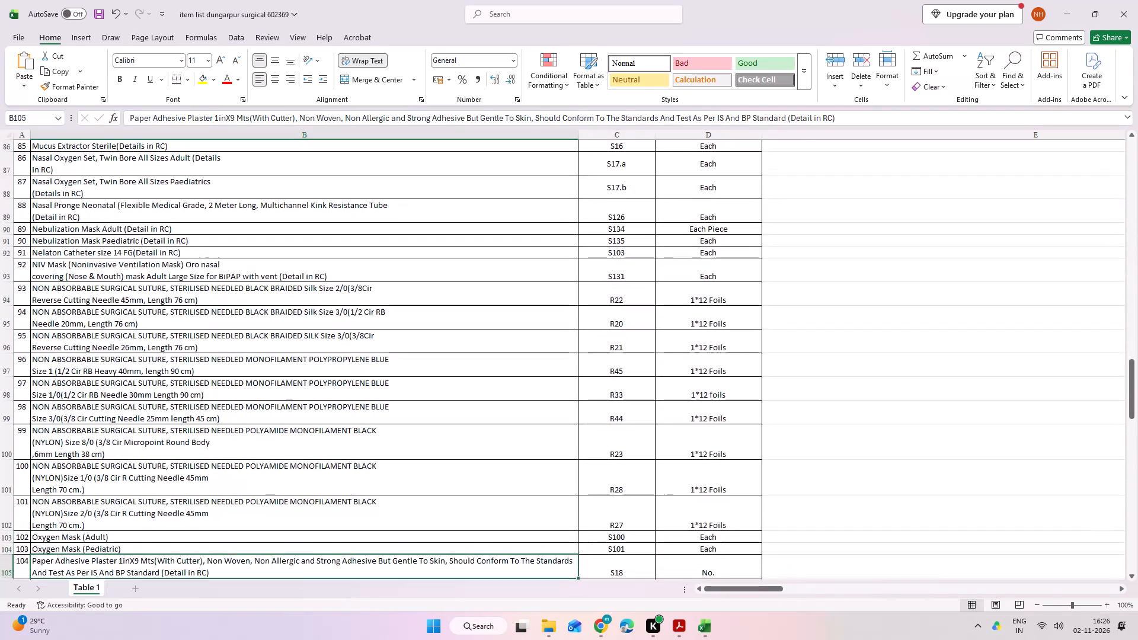
{"action": "key", "text": "Up"}
{"action": "key", "text": "Up"}
{"action": "key", "text": "Down"}
{"action": "key", "text": "Down"}
{"action": "key", "text": "Down"}
{"action": "key", "text": "Down"}
{"action": "key", "text": "Down"}
{"action": "key", "text": "Down"}
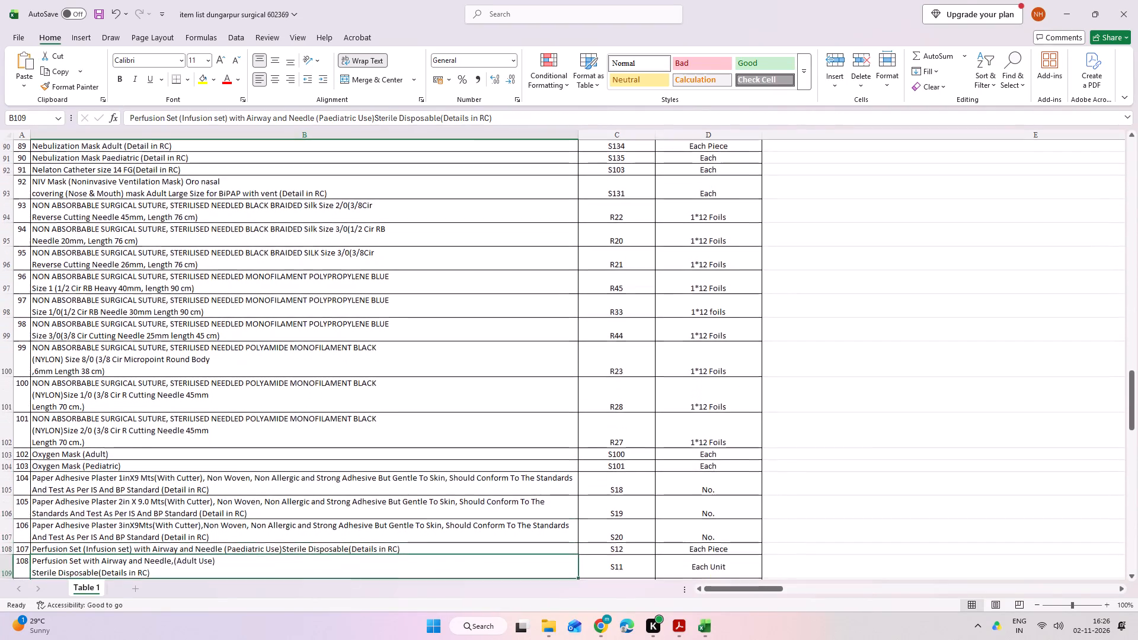
Examine the Plaster of Paris bandage, rubber examination gloves and Ryles tube entries.
{"action": "key", "text": "Down"}
{"action": "key", "text": "Down"}
{"action": "key", "text": "Down"}
{"action": "key", "text": "Down"}
{"action": "key", "text": "Down"}
{"action": "key", "text": "Down"}
{"action": "key", "text": "Down"}
{"action": "key", "text": "Down"}
{"action": "key", "text": "Down"}
{"action": "key", "text": "Down"}
{"action": "key", "text": "Down"}
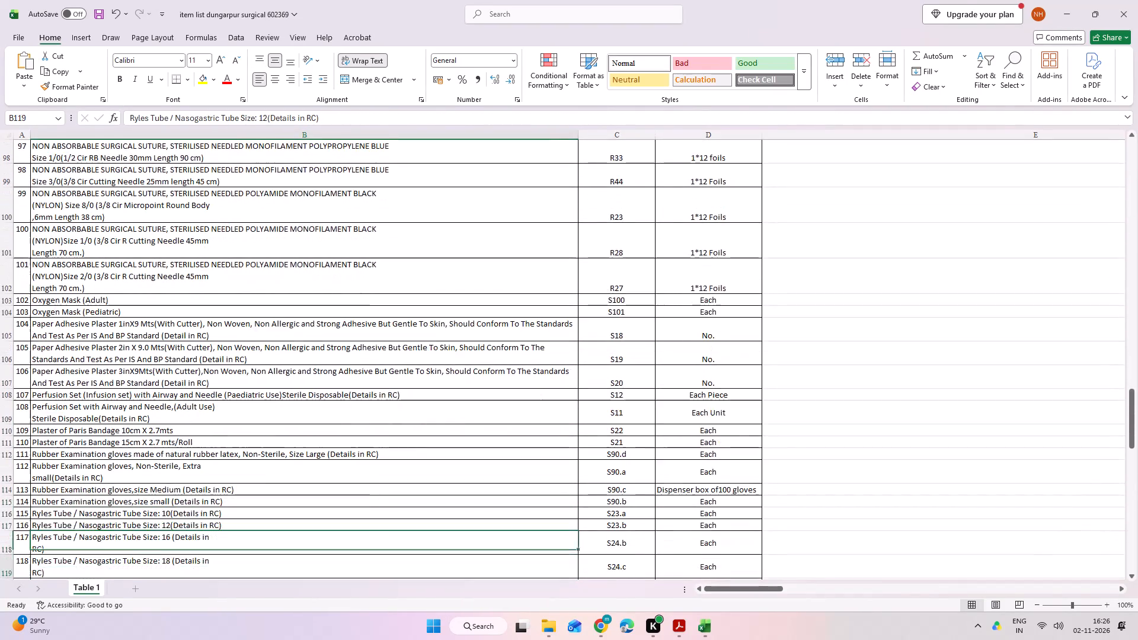
Check the size 14 Ryles tube, sanitary napkin, sanitary pad and scalp vein set entries.
{"action": "key", "text": "Down"}
{"action": "key", "text": "Down"}
{"action": "key", "text": "Down"}
{"action": "key", "text": "Down"}
{"action": "key", "text": "Down"}
{"action": "key", "text": "Down"}
{"action": "key", "text": "Down"}
{"action": "key", "text": "Down"}
{"action": "key", "text": "Down"}
{"action": "key", "text": "Down"}
{"action": "key", "text": "Down"}
{"action": "key", "text": "Down"}
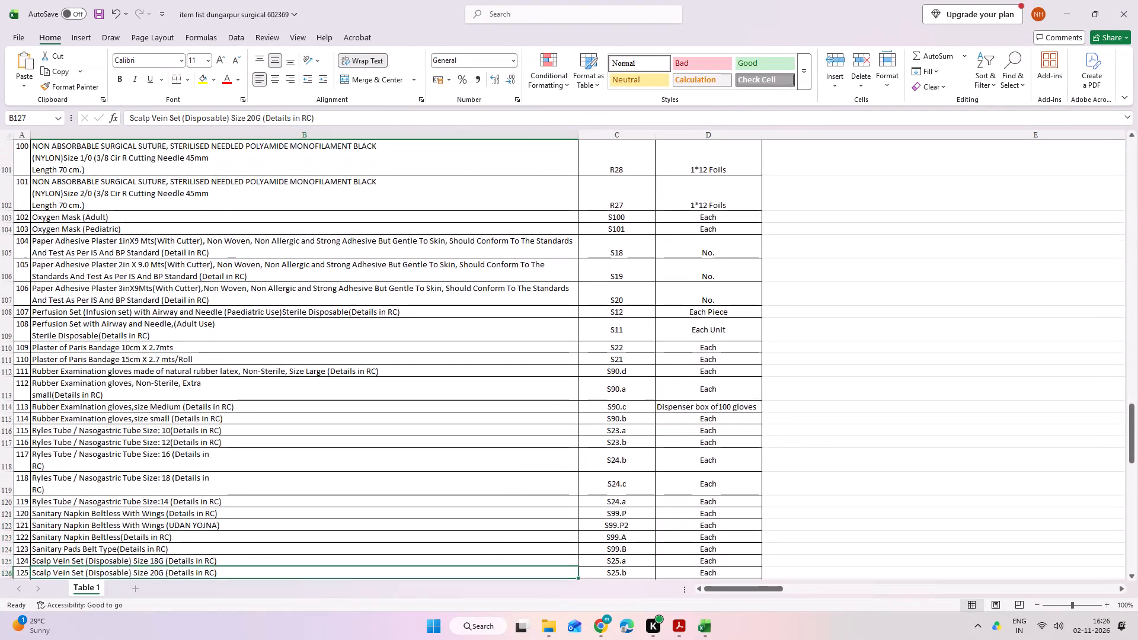
Examine the foam wound dressing, neonatal Sebs resuscitator and PAMA intraocular lens entries.
{"action": "key", "text": "Down"}
{"action": "key", "text": "Down"}
{"action": "key", "text": "Down"}
{"action": "key", "text": "Down"}
{"action": "key", "text": "Down"}
{"action": "key", "text": "Down"}
{"action": "key", "text": "Up"}
{"action": "key", "text": "Up"}
{"action": "key", "text": "Up"}
{"action": "key", "text": "Up"}
{"action": "key", "text": "Up"}
{"action": "key", "text": "Up"}
{"action": "key", "text": "Up"}
{"action": "key", "text": "Up"}
{"action": "key", "text": "Up"}
{"action": "key", "text": "Up"}
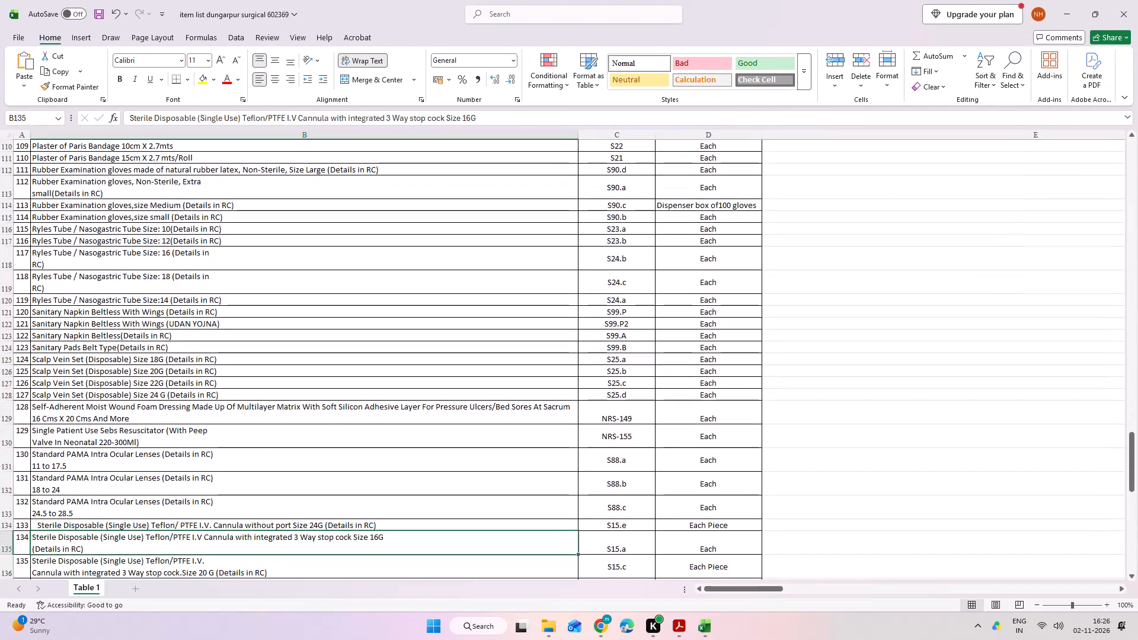
{"action": "key", "text": "Down"}
{"action": "key", "text": "Down"}
{"action": "key", "text": "Down"}
{"action": "key", "text": "Down"}
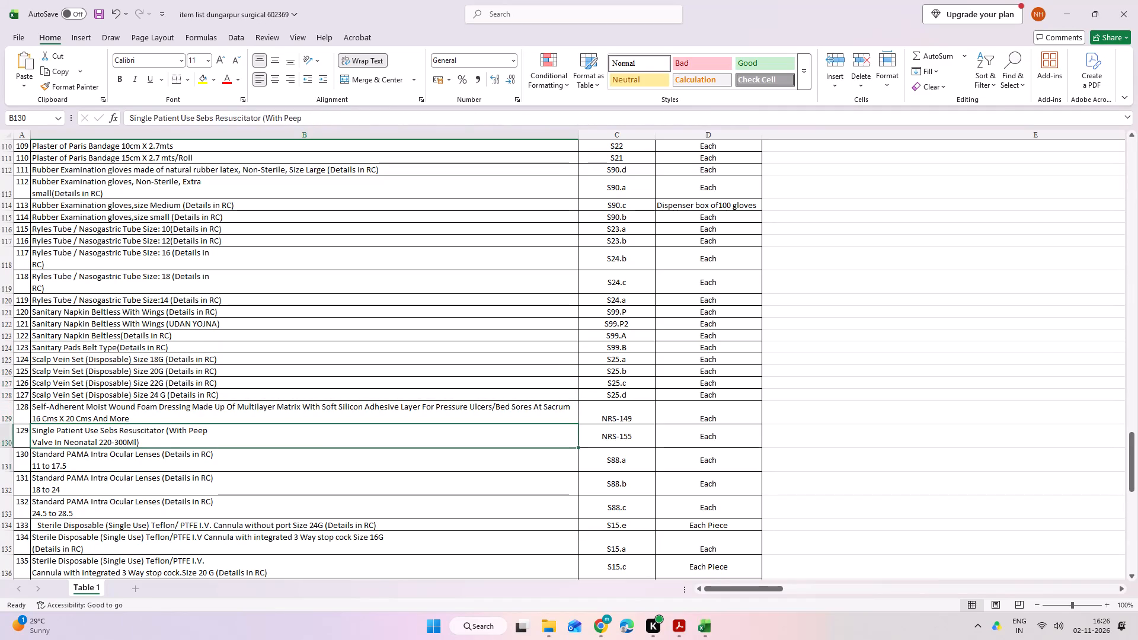
Review the single-use Teflon/PTFE I.V. cannula entries in sizes 16G to 24G.
{"action": "key", "text": "Down"}
{"action": "key", "text": "Down"}
{"action": "key", "text": "Down"}
{"action": "key", "text": "Down"}
{"action": "key", "text": "Down"}
{"action": "key", "text": "Down"}
{"action": "key", "text": "Down"}
{"action": "key", "text": "Down"}
{"action": "key", "text": "Down"}
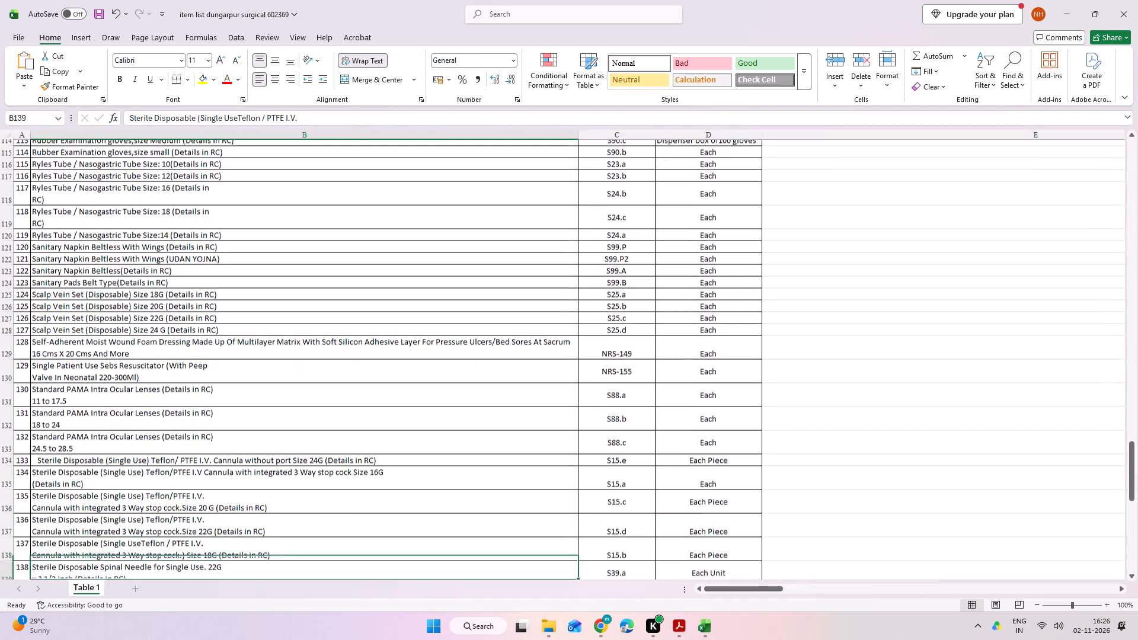
Check the spinal needle, 50 ml hypodermic syringe, umbilical cotton tape and first suction catheter entries.
{"action": "key", "text": "Down"}
{"action": "key", "text": "Down"}
{"action": "key", "text": "Down"}
{"action": "key", "text": "Down"}
{"action": "key", "text": "Down"}
{"action": "key", "text": "Down"}
{"action": "key", "text": "Down"}
{"action": "key", "text": "Down"}
{"action": "key", "text": "Down"}
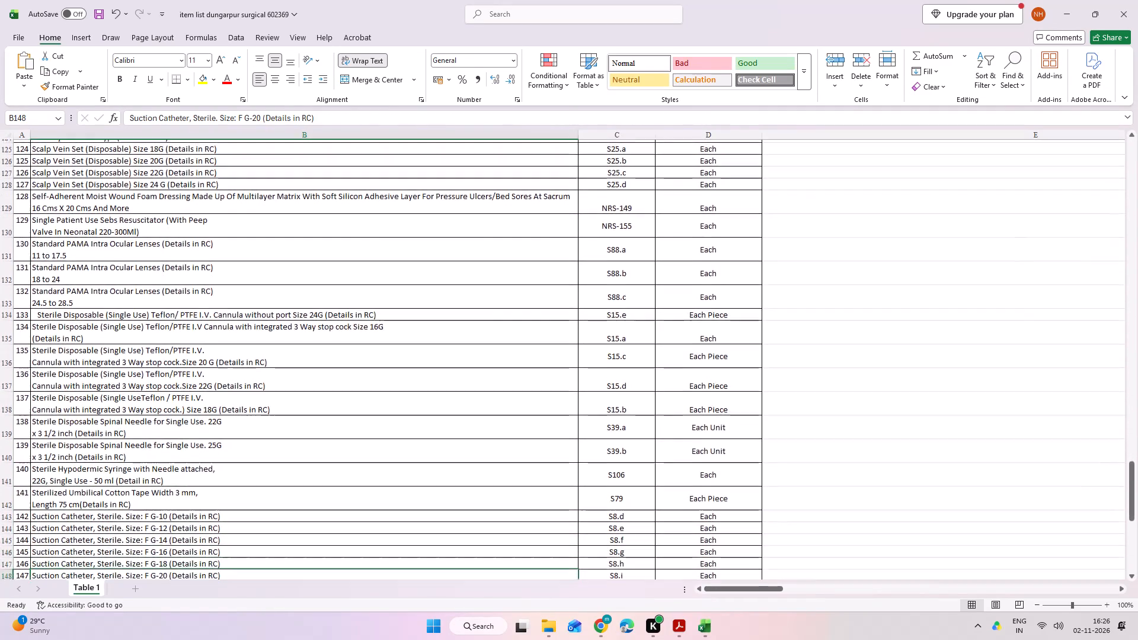
{"action": "key", "text": "Down"}
{"action": "key", "text": "Down"}
{"action": "key", "text": "Up"}
{"action": "key", "text": "Up"}
{"action": "key", "text": "Up"}
{"action": "key", "text": "Up"}
{"action": "key", "text": "Up"}
{"action": "key", "text": "Up"}
{"action": "key", "text": "Up"}
{"action": "key", "text": "Up"}
{"action": "key", "text": "Down"}
{"action": "key", "text": "Down"}
{"action": "key", "text": "Down"}
{"action": "key", "text": "Down"}
{"action": "key", "text": "Down"}
{"action": "key", "text": "Down"}
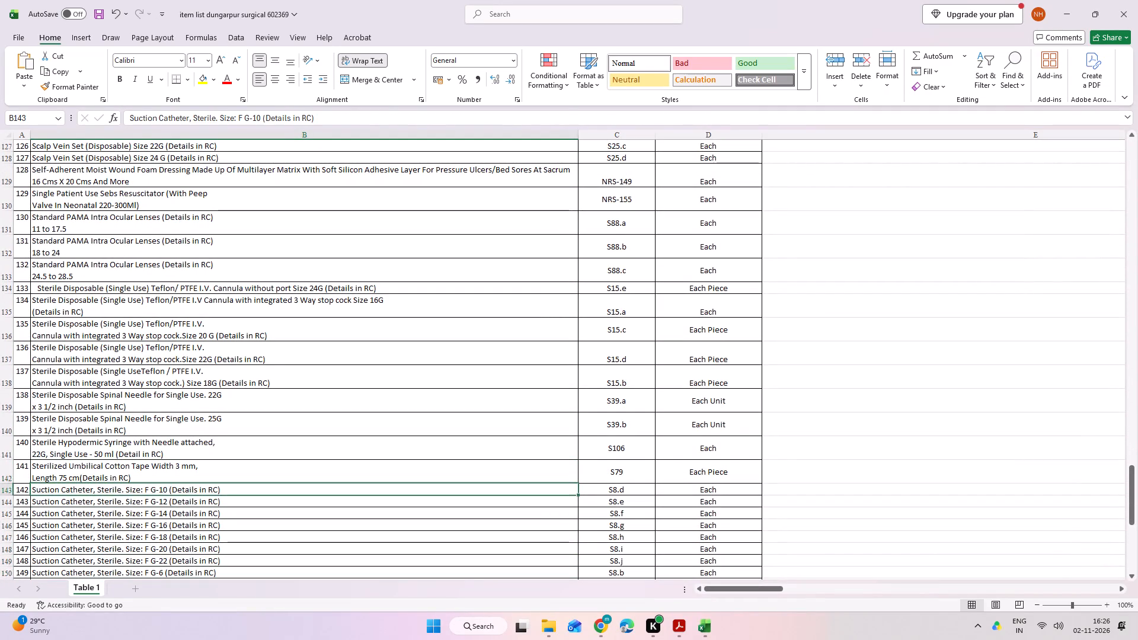
Review the remaining suction catheter sizes, the sterile surgical blade and the disposable surgical cap entries.
{"action": "key", "text": "Down"}
{"action": "key", "text": "Down"}
{"action": "key", "text": "Down"}
{"action": "key", "text": "Down"}
{"action": "key", "text": "Down"}
{"action": "key", "text": "Down"}
{"action": "key", "text": "Down"}
{"action": "key", "text": "Down"}
{"action": "key", "text": "Down"}
{"action": "key", "text": "Down"}
{"action": "key", "text": "Down"}
{"action": "key", "text": "Down"}
{"action": "key", "text": "Down"}
{"action": "key", "text": "Down"}
{"action": "key", "text": "Down"}
{"action": "key", "text": "Down"}
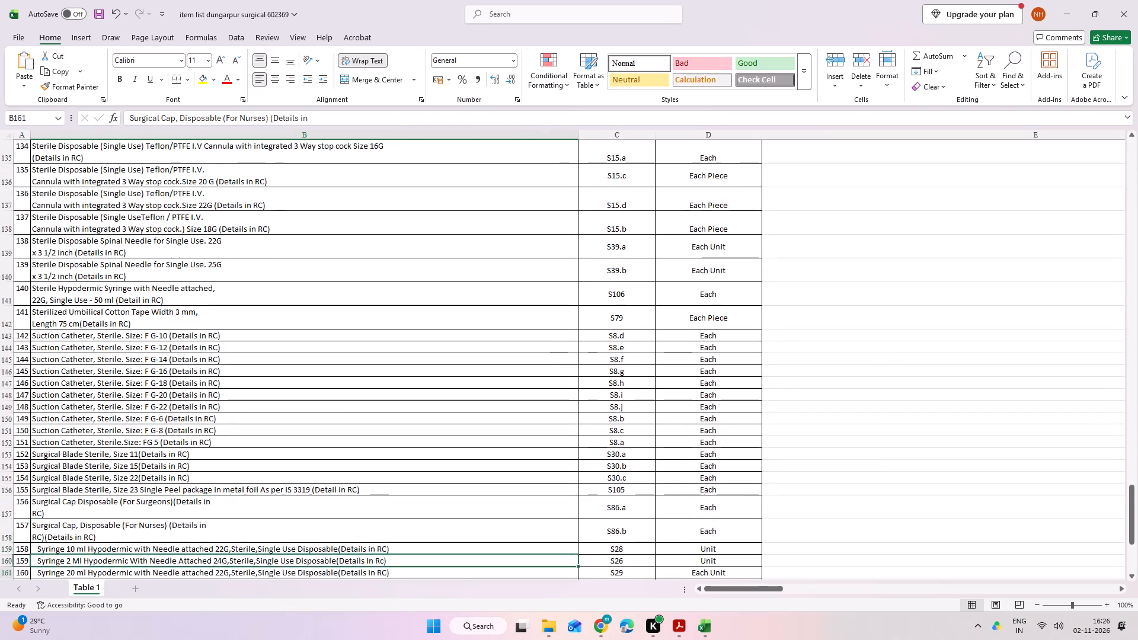
Review the final entries, from the hypodermic syringes through umbilical and urethral catheters and urine collecting bags to the vacuum suction set.
{"action": "key", "text": "Down"}
{"action": "key", "text": "Down"}
{"action": "key", "text": "Down"}
{"action": "key", "text": "Down"}
{"action": "key", "text": "Down"}
{"action": "key", "text": "Down"}
{"action": "key", "text": "Down"}
{"action": "key", "text": "Down"}
{"action": "key", "text": "Down"}
{"action": "key", "text": "Down"}
{"action": "key", "text": "Down"}
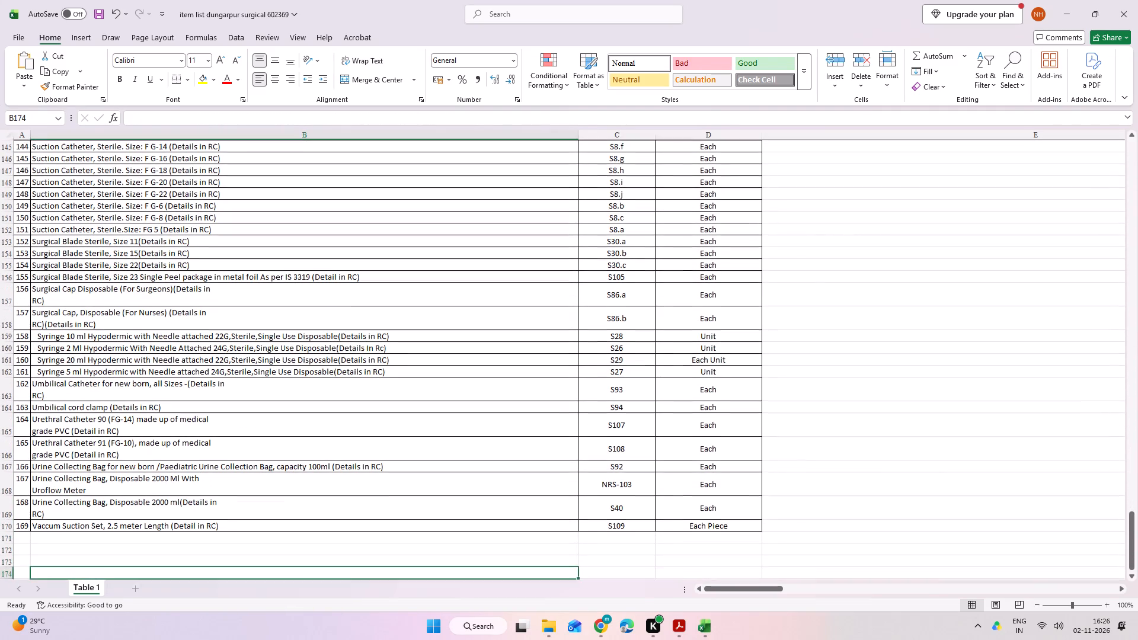
{"action": "key", "text": "Up"}
{"action": "key", "text": "Up"}
{"action": "key", "text": "Up"}
{"action": "key", "text": "Up"}
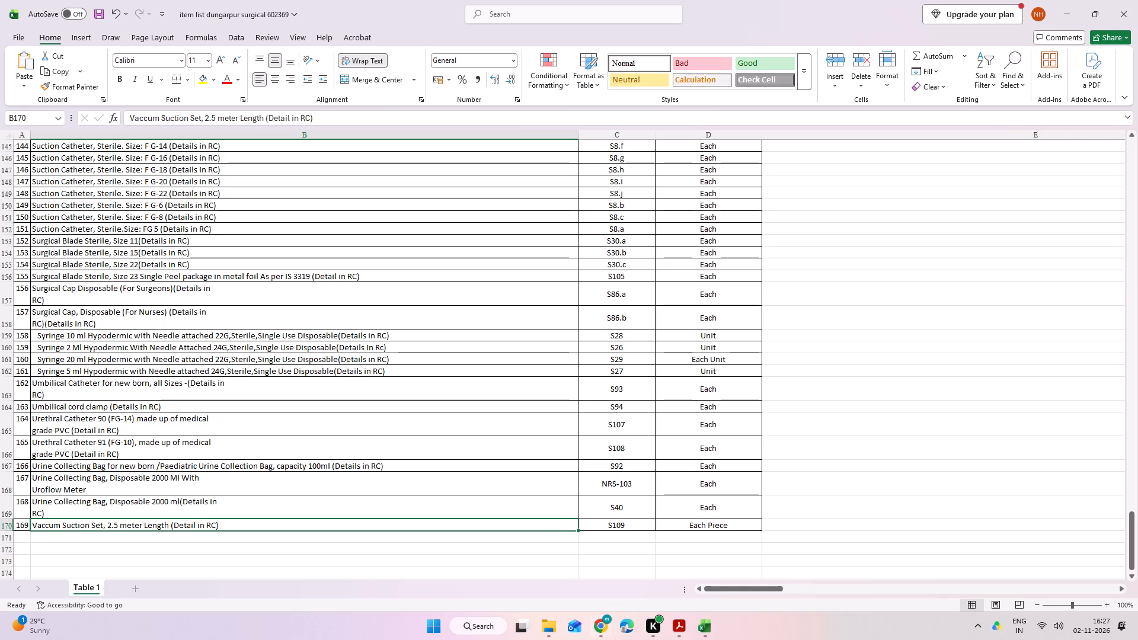
Look back over the earlier surgical entries, from the oxygen masks and paper adhesive plasters to the scalp vein sets.
{"action": "scroll", "coordinate": [613, 420], "scroll_direction": "up", "scroll_amount": 16}
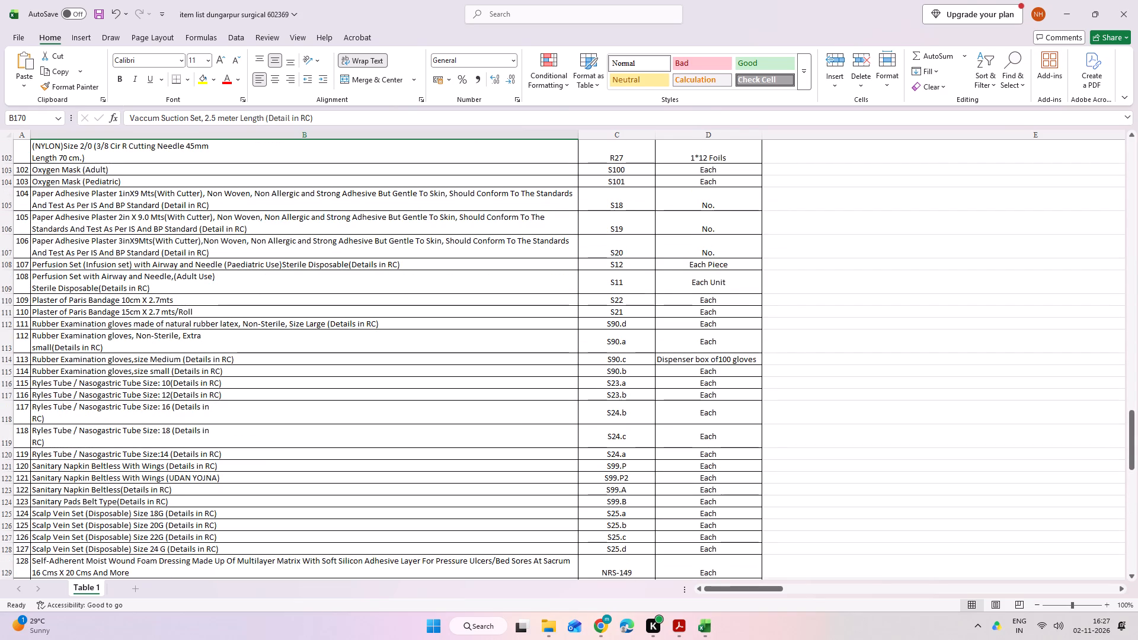
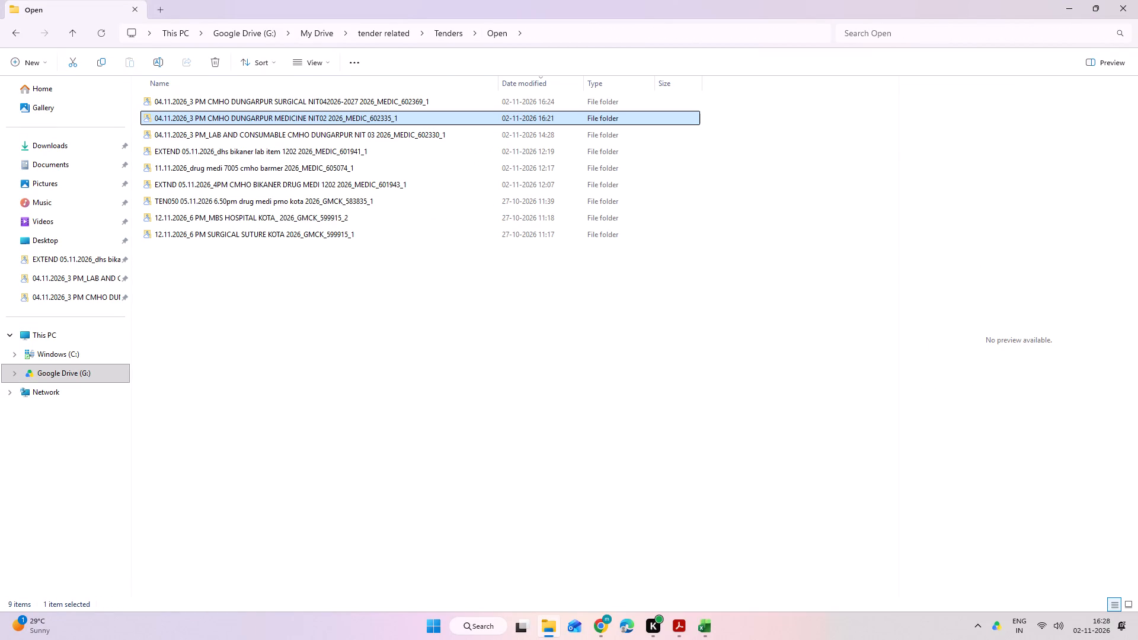
{"action": "double_click", "coordinate": [271, 101]}
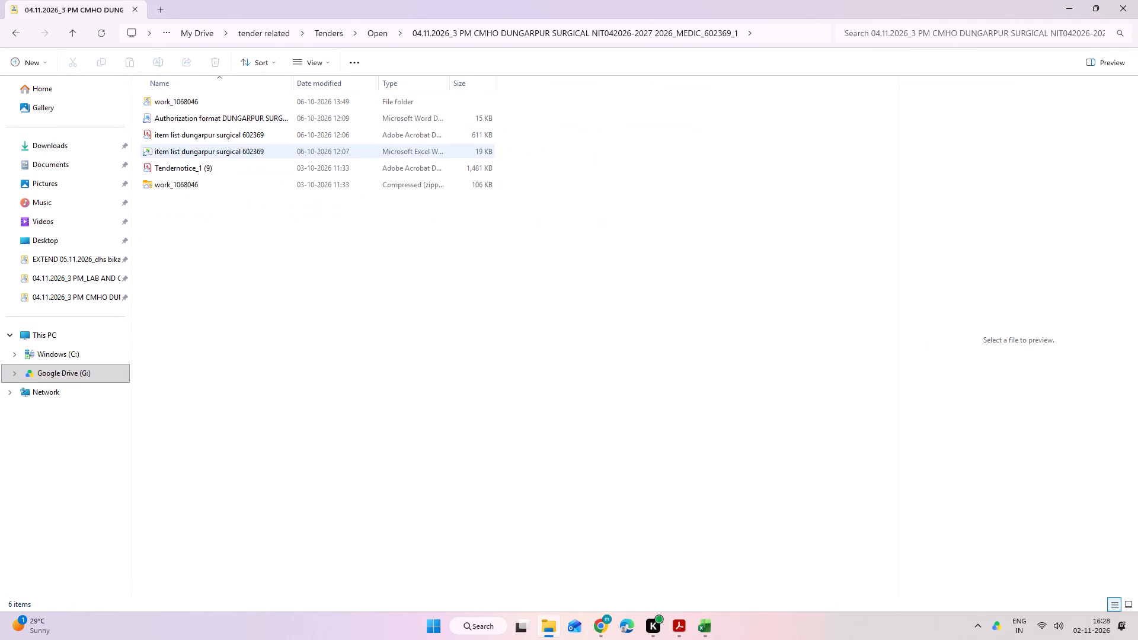
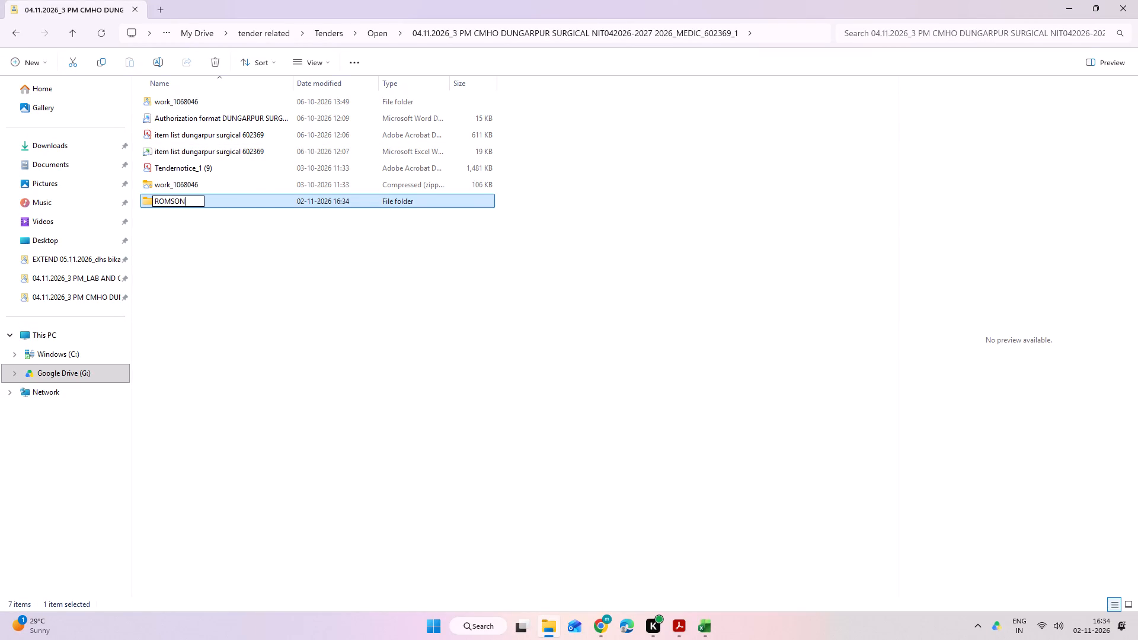
Replace the name of the new folder in the Dungarpur surgical NIT04 tender directory with text beginning AUTHORI.
{"action": "left_click", "coordinate": [156, 205]}
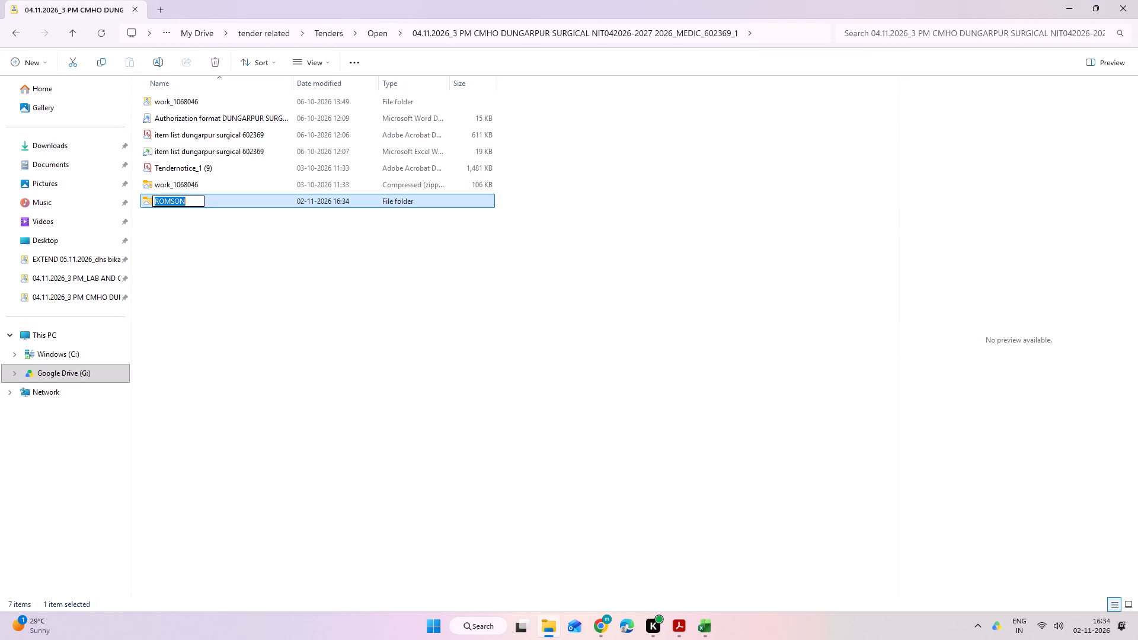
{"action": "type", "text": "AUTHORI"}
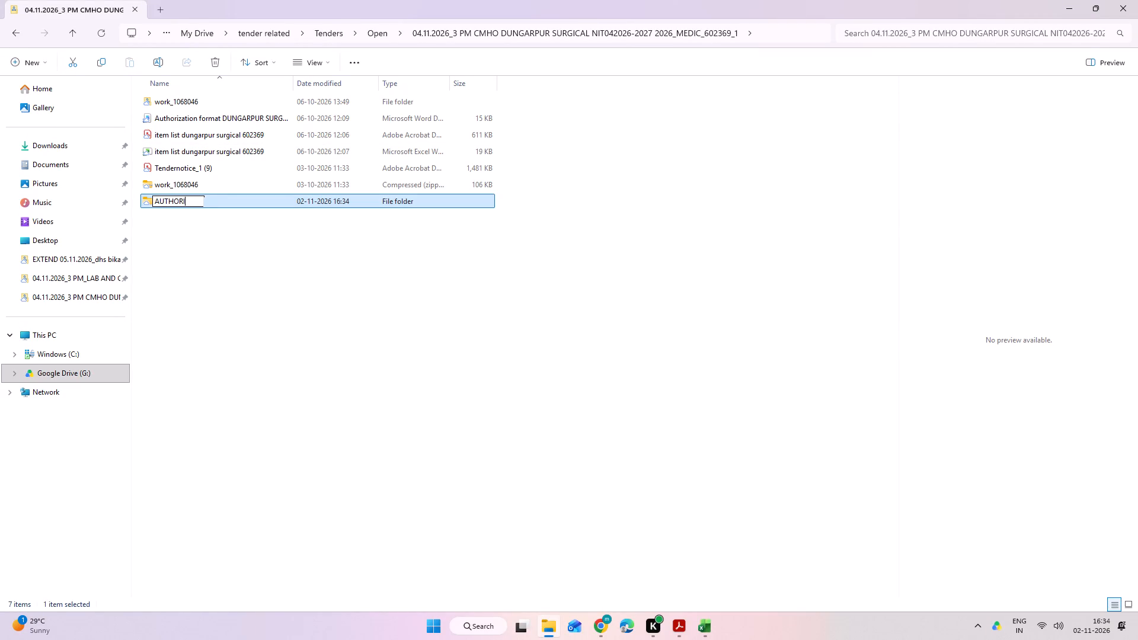
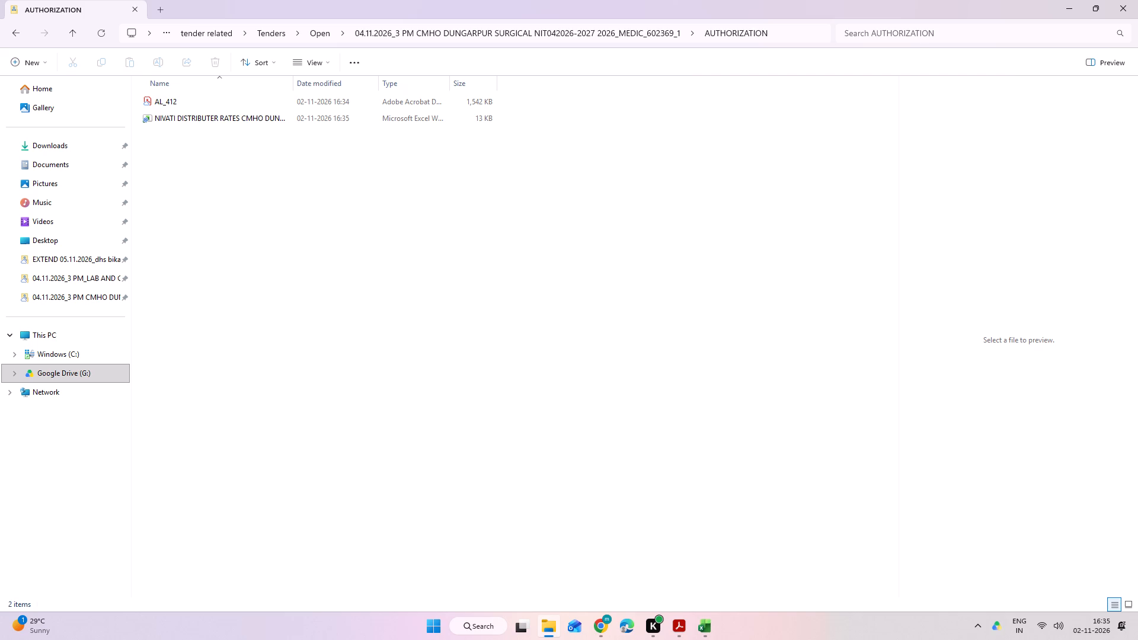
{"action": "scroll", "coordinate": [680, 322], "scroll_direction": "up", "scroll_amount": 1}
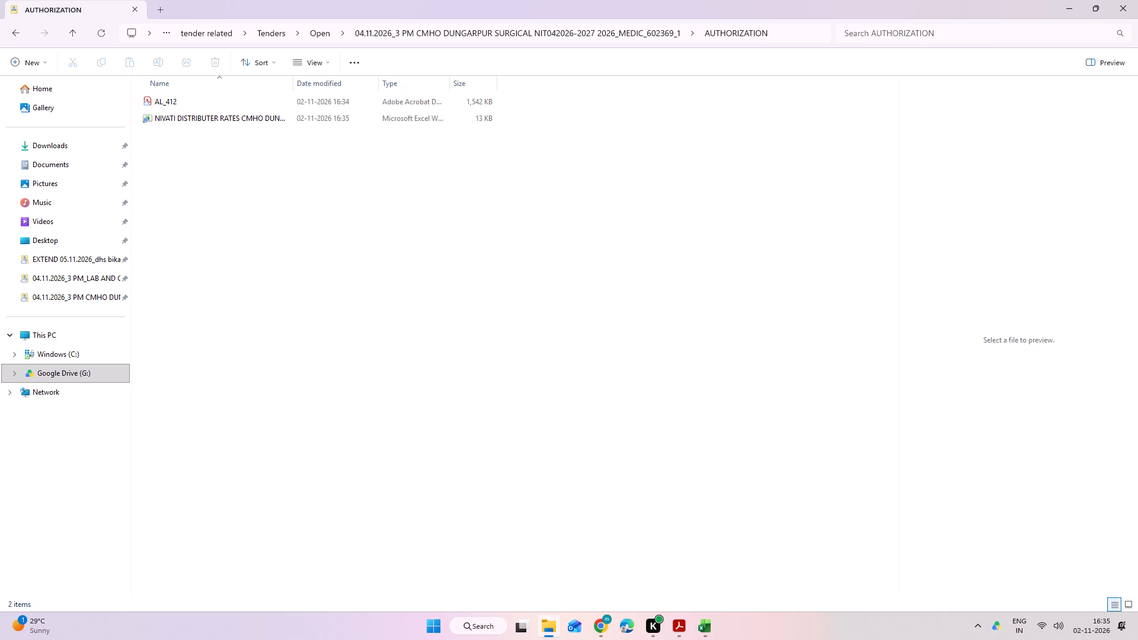
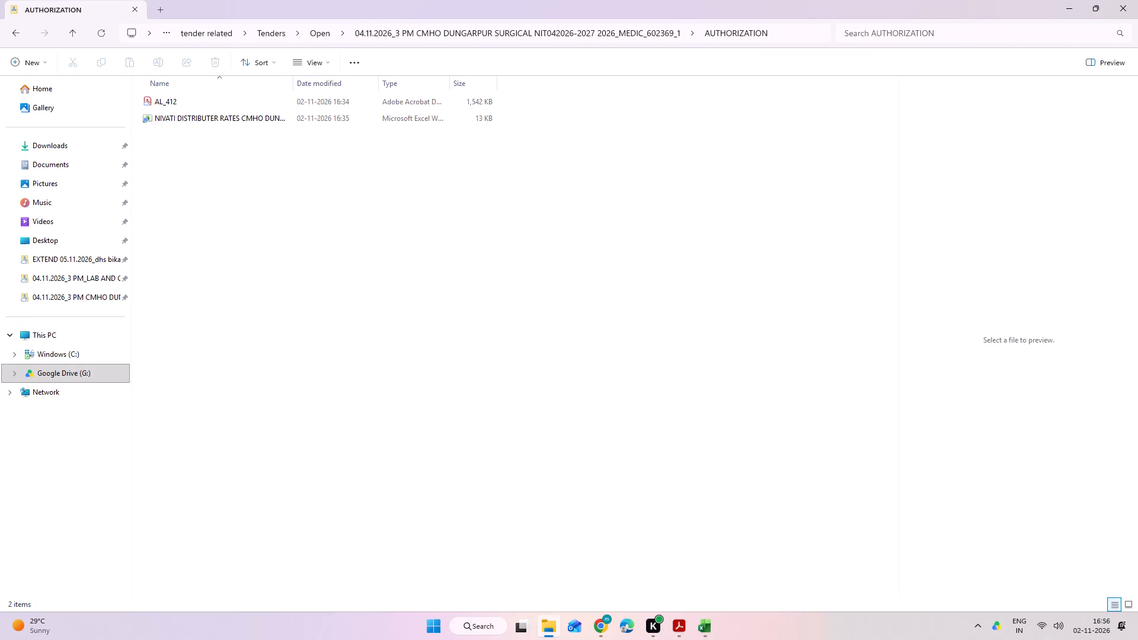
Switch to Chrome to return to the Gmail message with the CMHO Dungarpur NIT04 distributor rates and authorization attachments.
{"action": "left_click", "coordinate": [590, 618]}
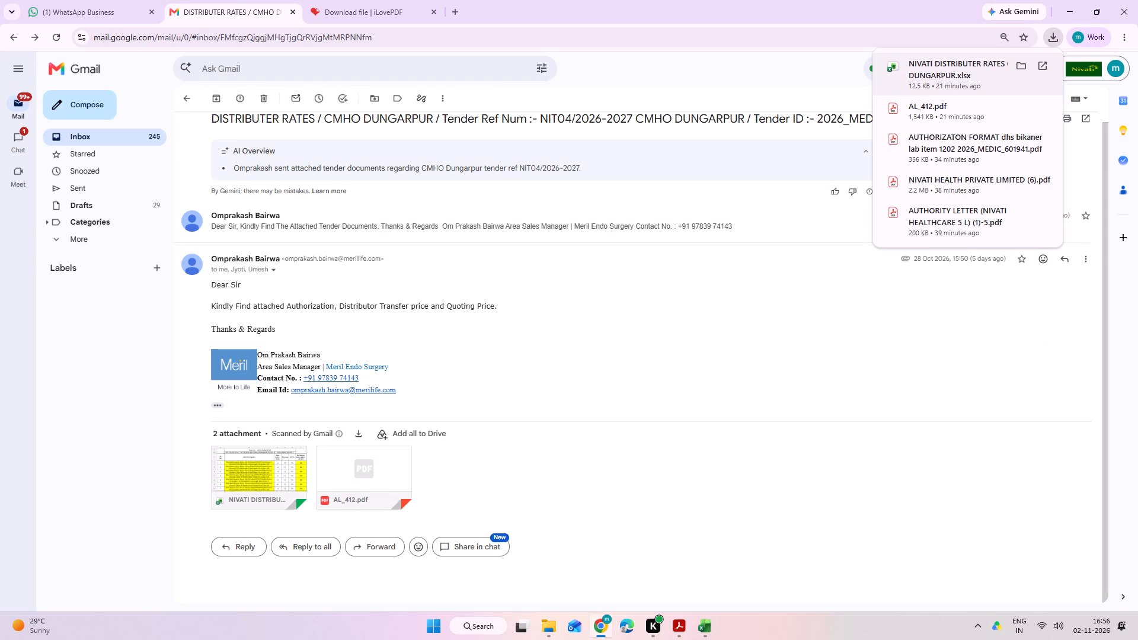